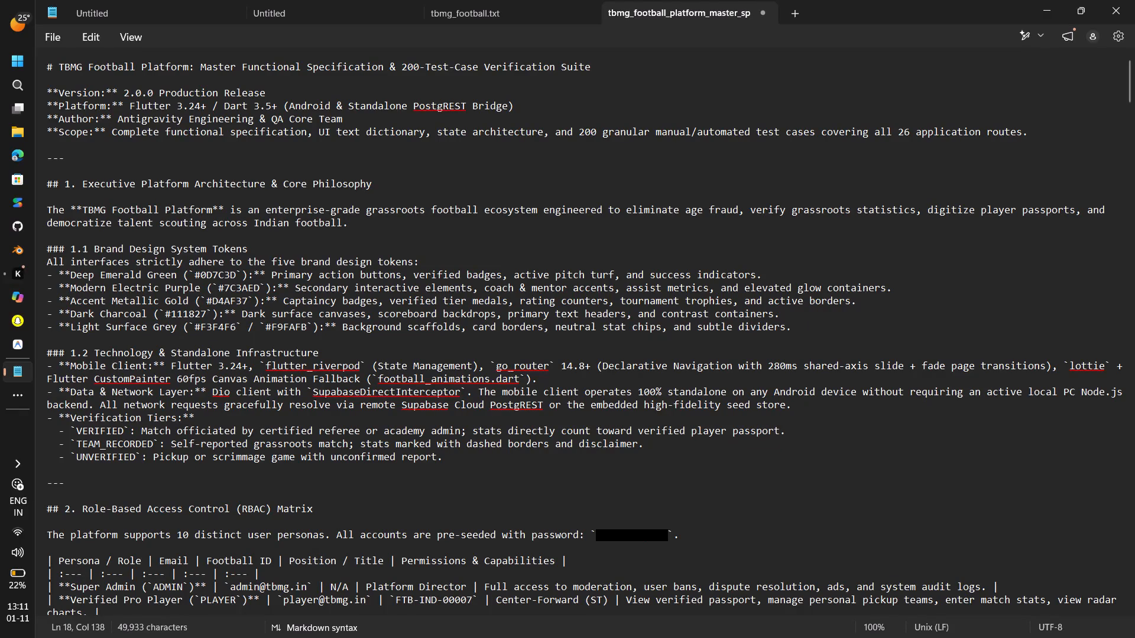
Examine the football platform master specification, from the architecture and screen specifications through the Category 1 and 2 test cases.
scroll(155, 324, down, 6)
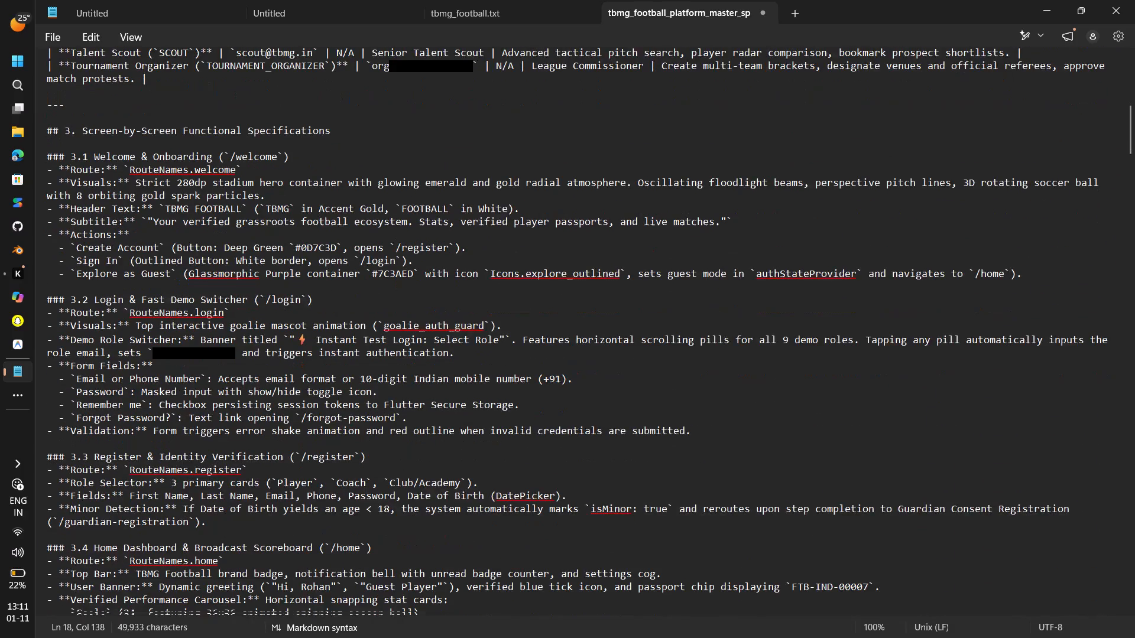
scroll(155, 324, down, 1)
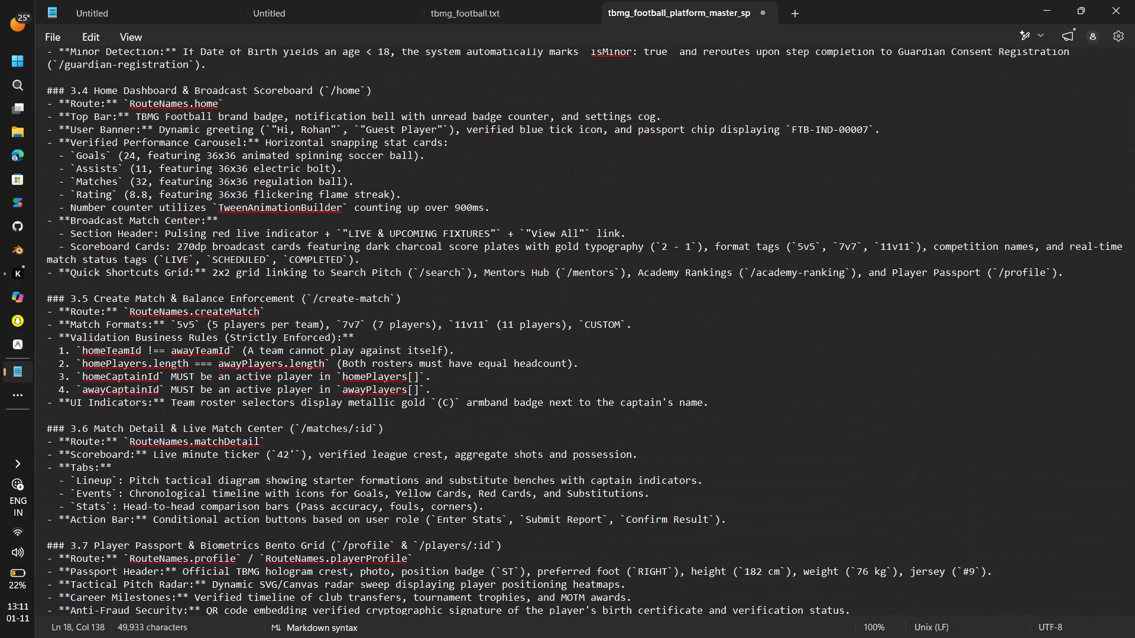
scroll(155, 324, down, 4)
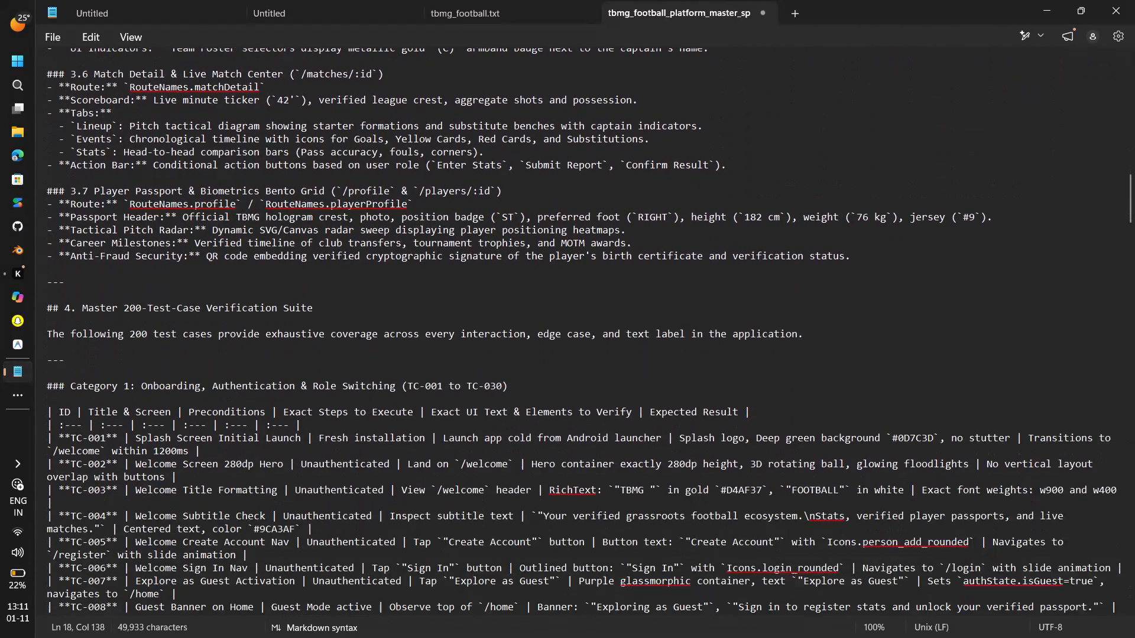
scroll(155, 324, down, 3)
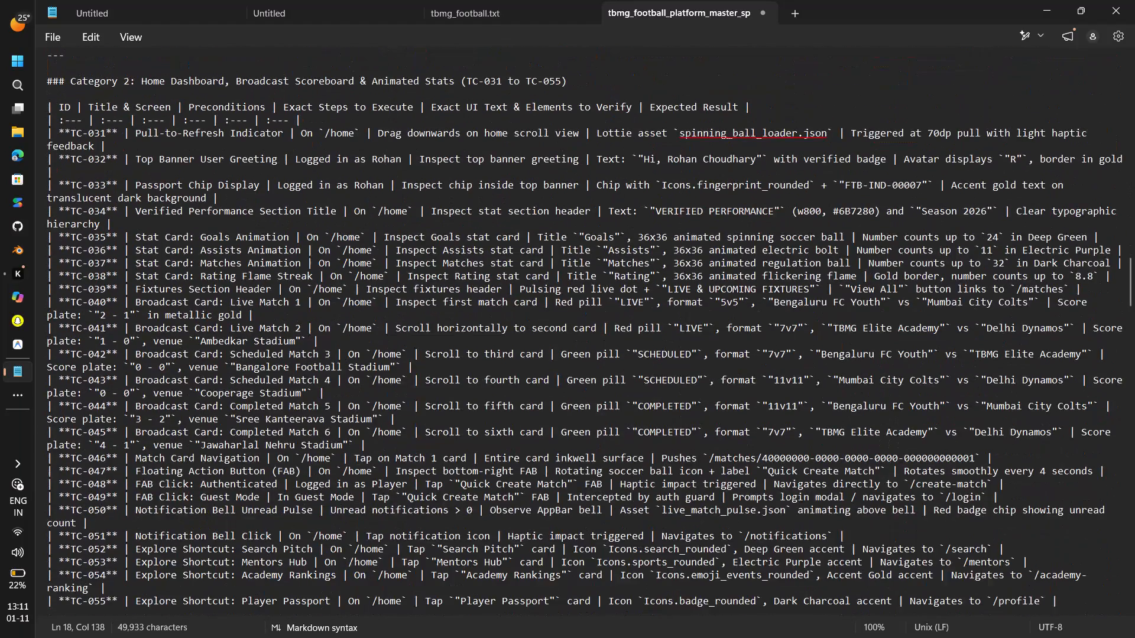
scroll(155, 324, up, 4)
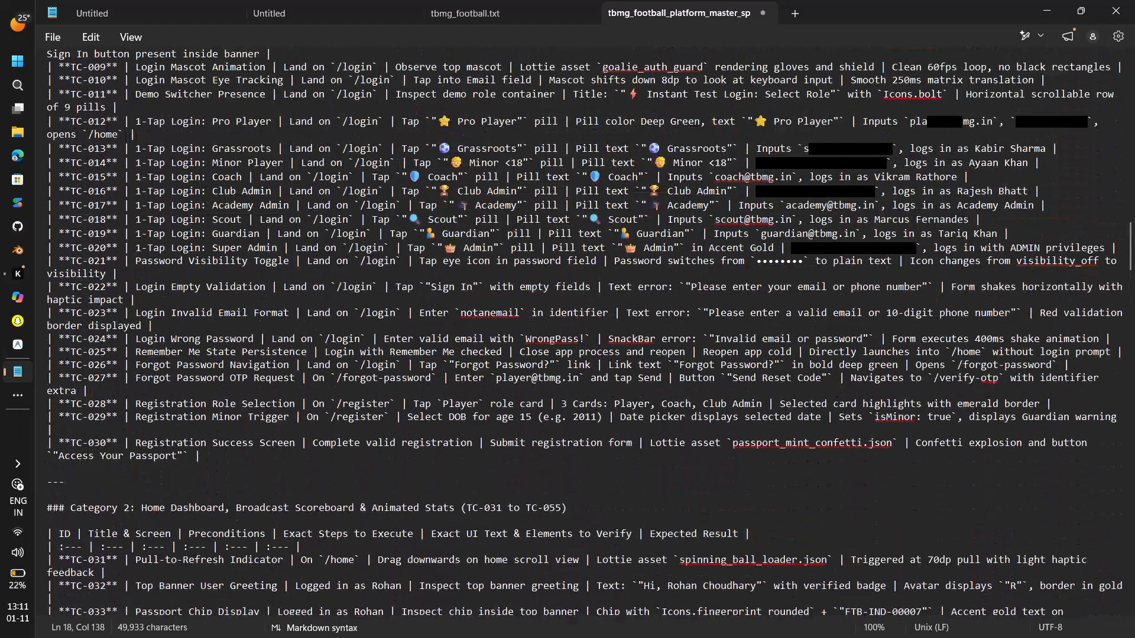
scroll(155, 324, up, 3)
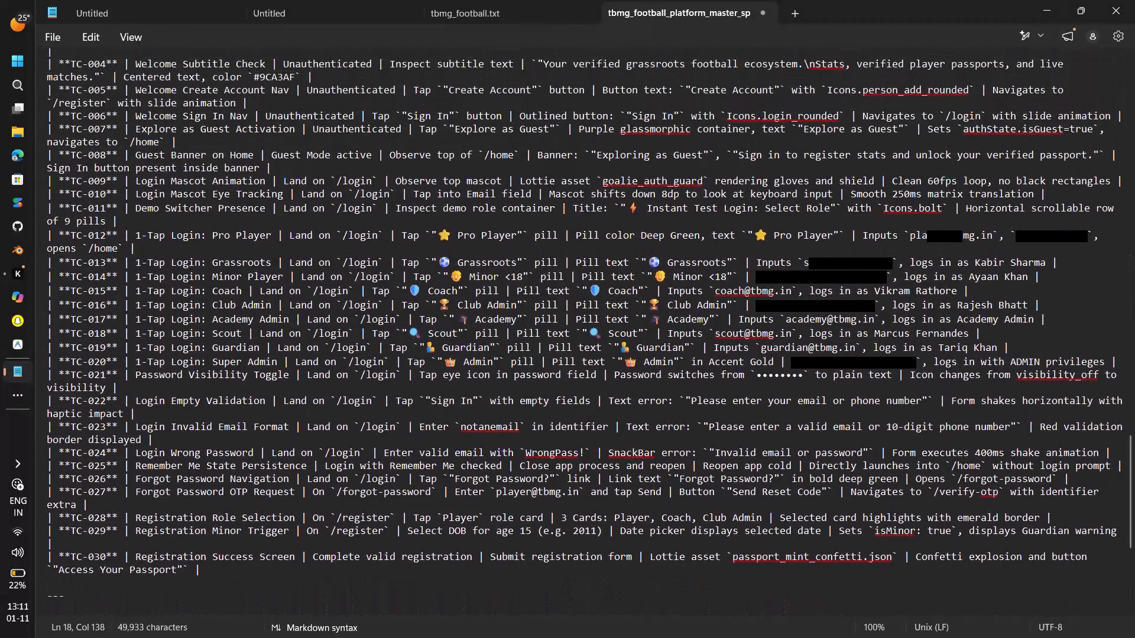
scroll(155, 324, up, 2)
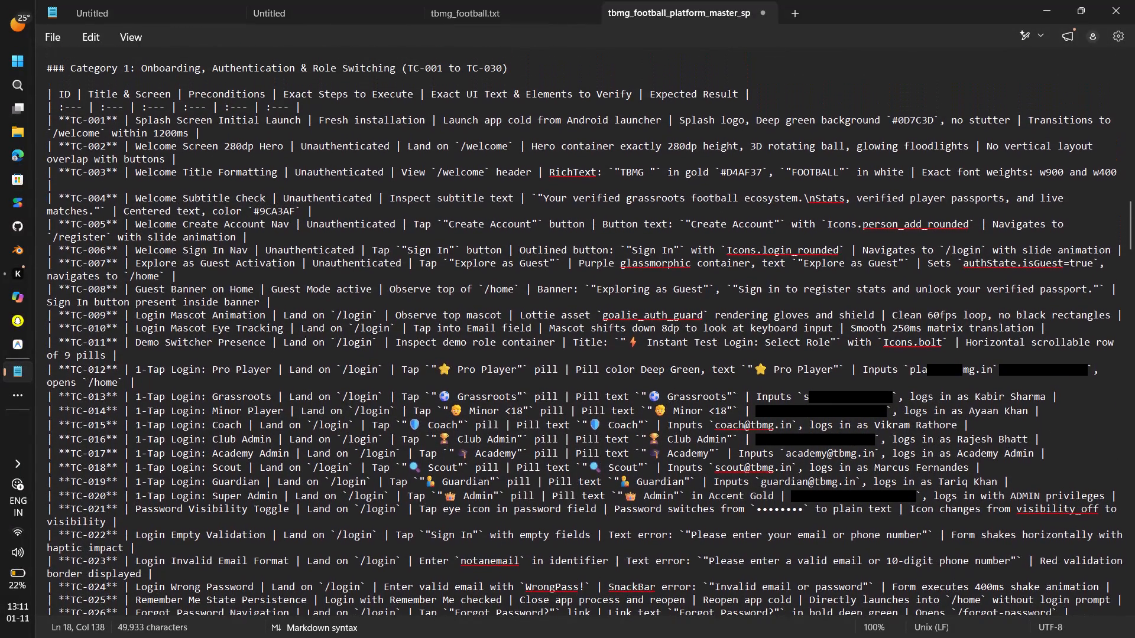
Create a new blank document alongside the open football platform master specification.
click(798, 11)
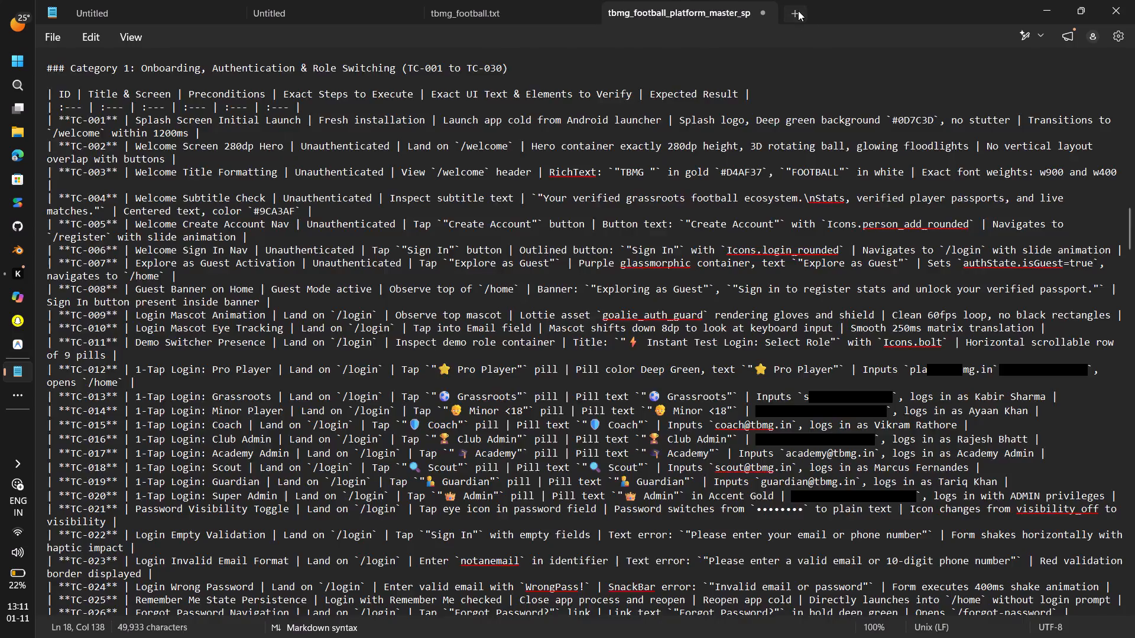
click(398, 82)
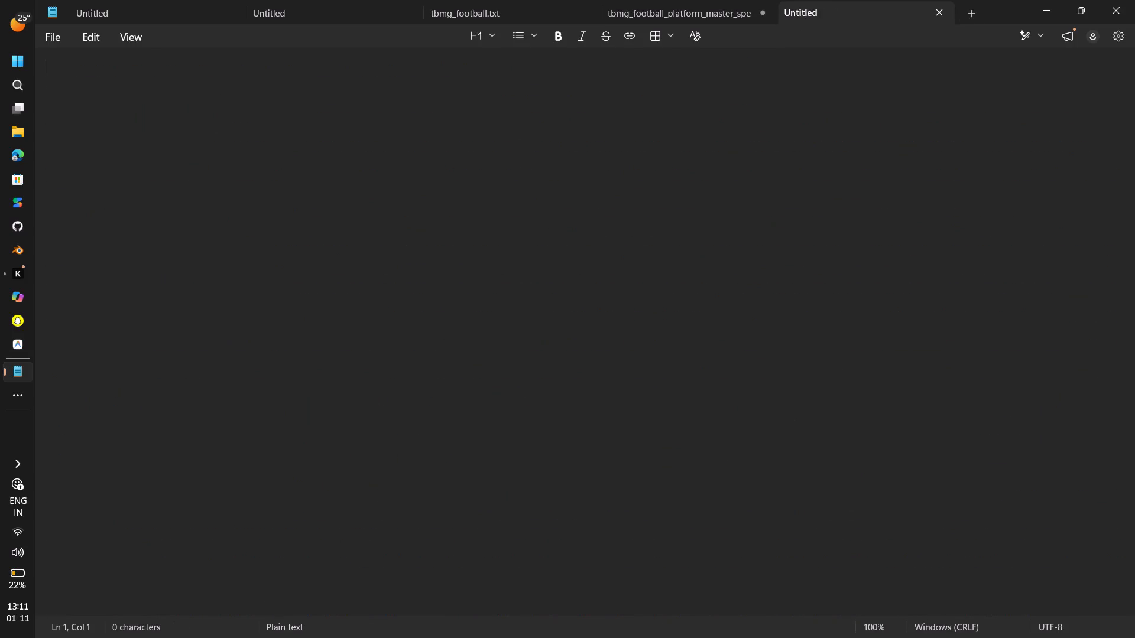
Return to the football platform master specification at the Category 1 onboarding and authentication test cases.
click(662, 4)
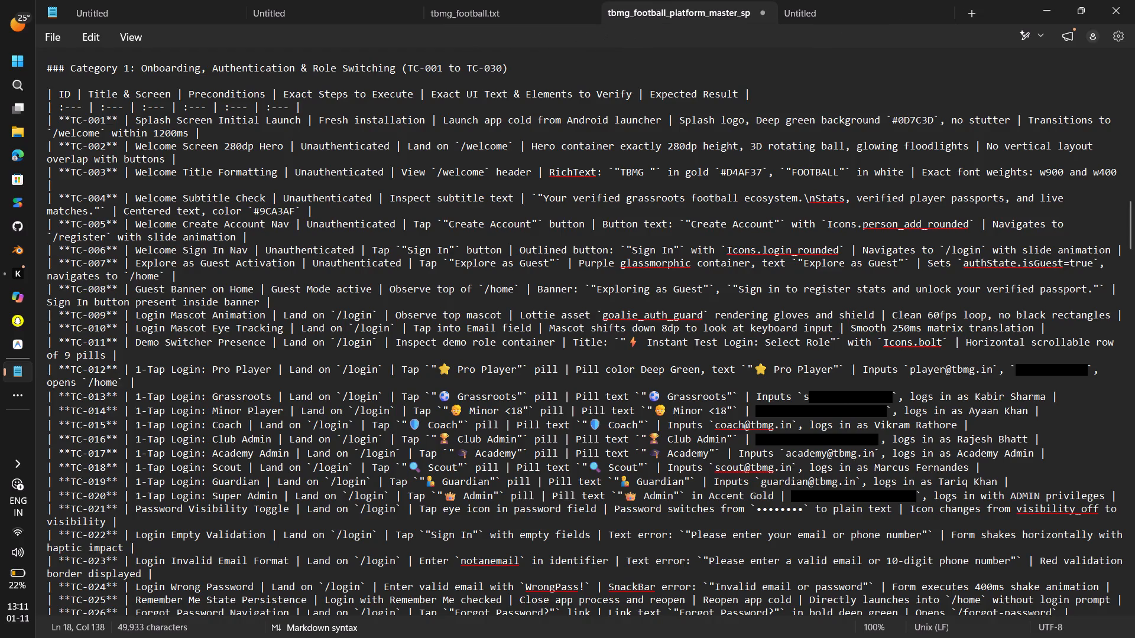
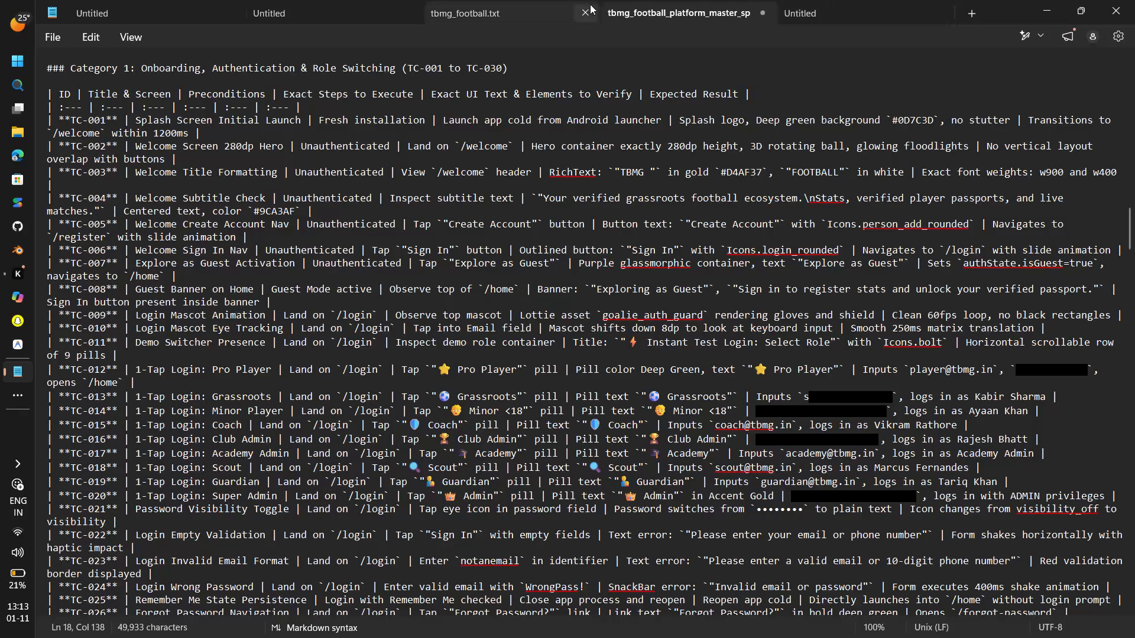
Copy the **TC-017** label from the tbmg_football.txt notes into the blank untitled document.
click(527, 0)
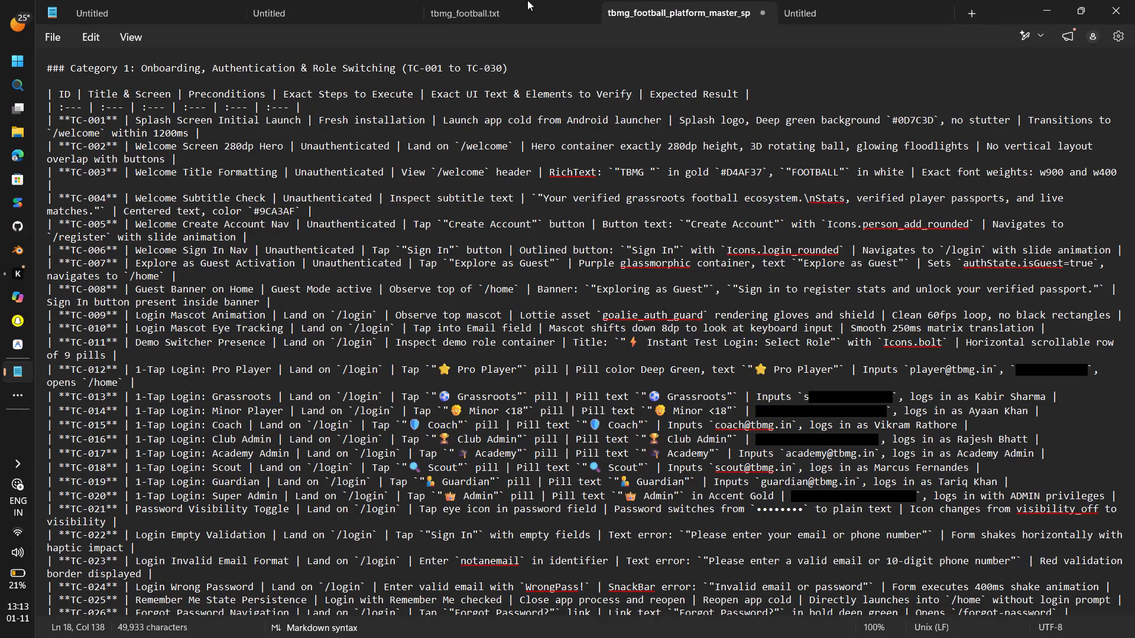
click(507, 6)
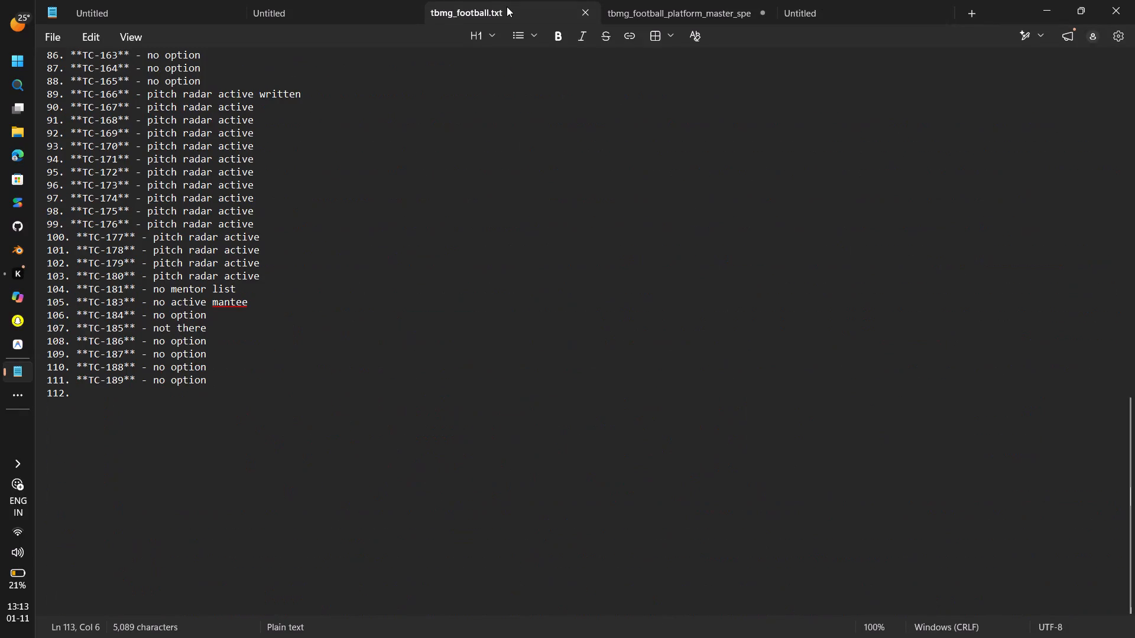
scroll(242, 184, up, 17)
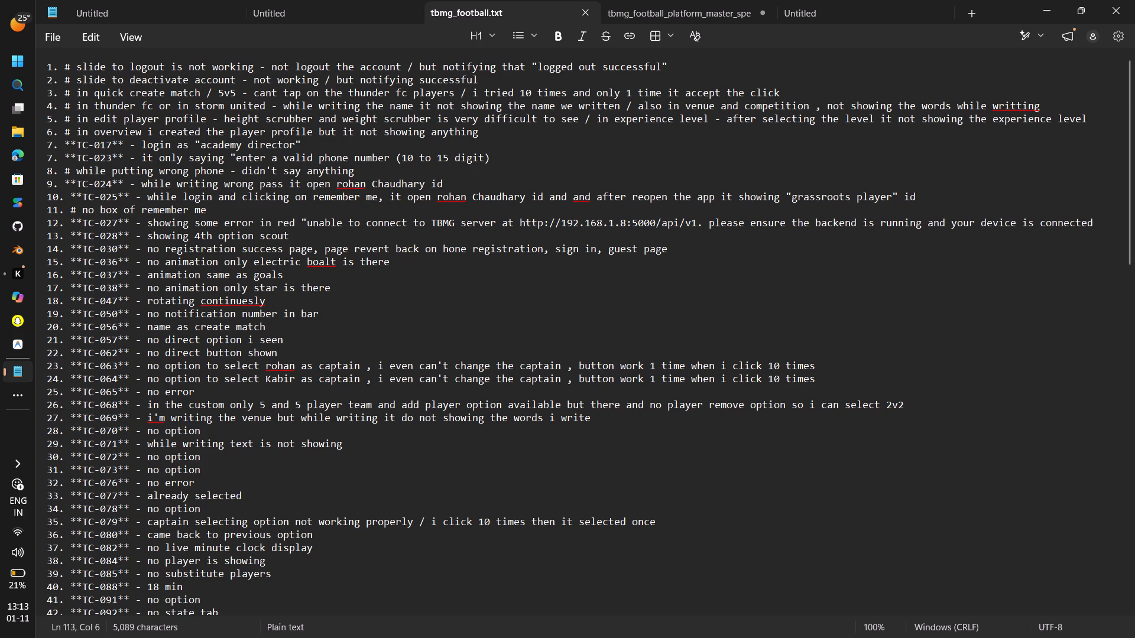
drag(66, 145, 100, 145)
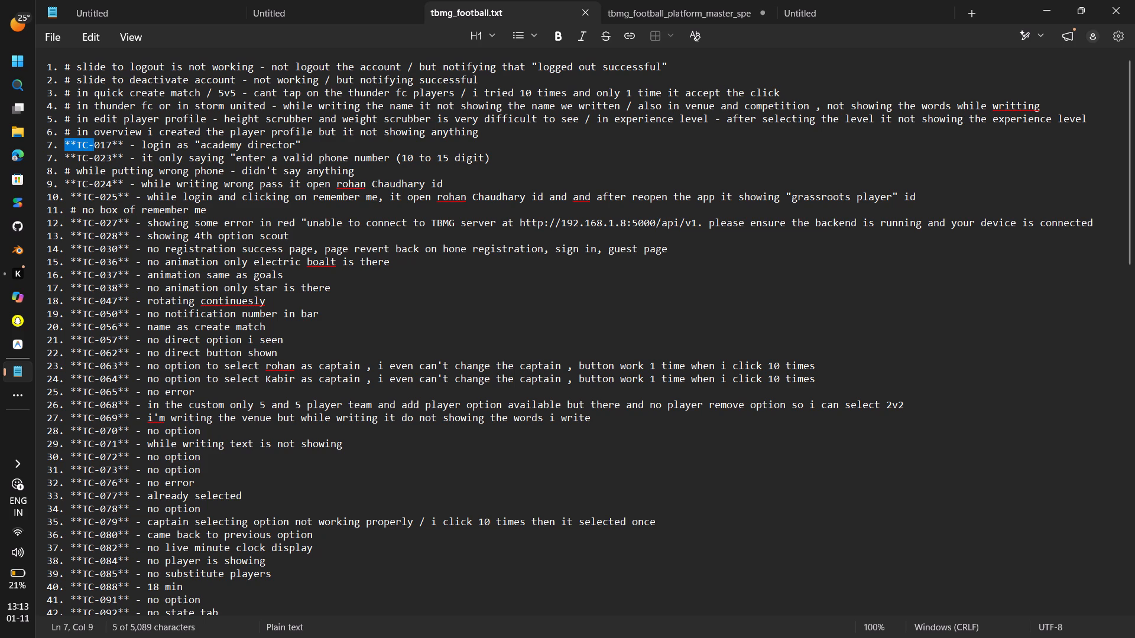
drag(100, 145, 126, 145)
key(ctrl+c)
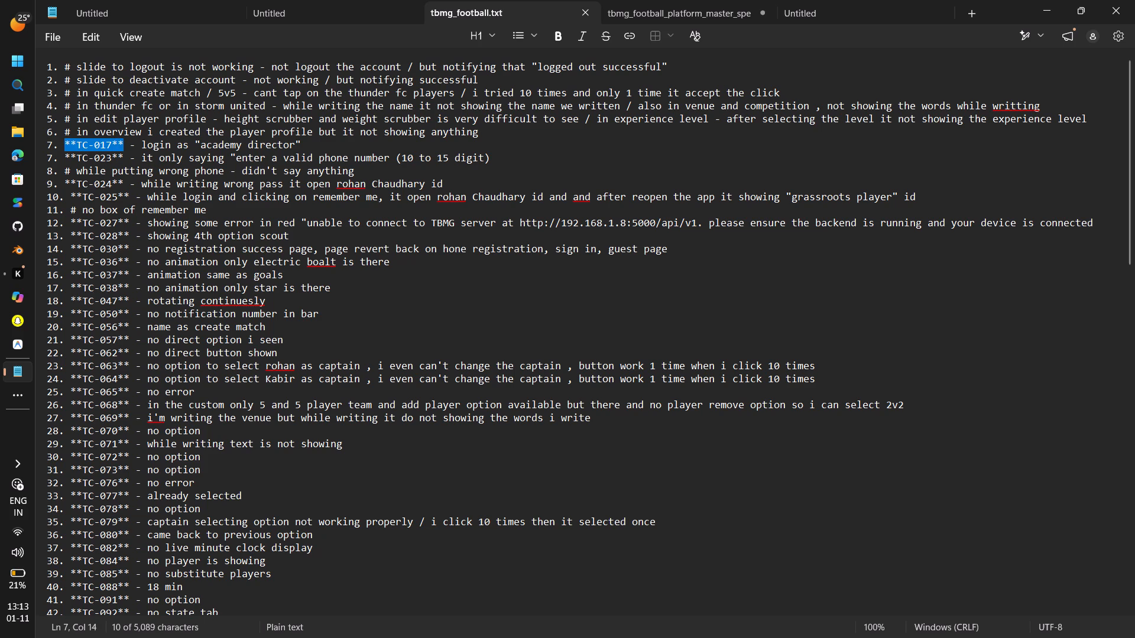
click(796, 13)
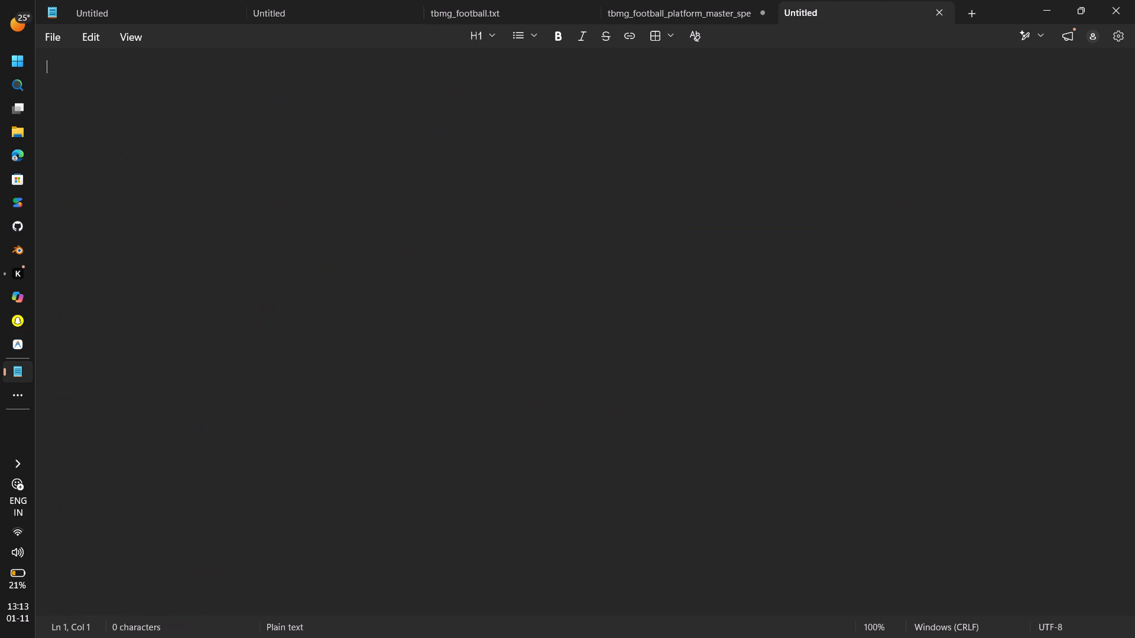
click(423, 183)
key(ctrl+v)
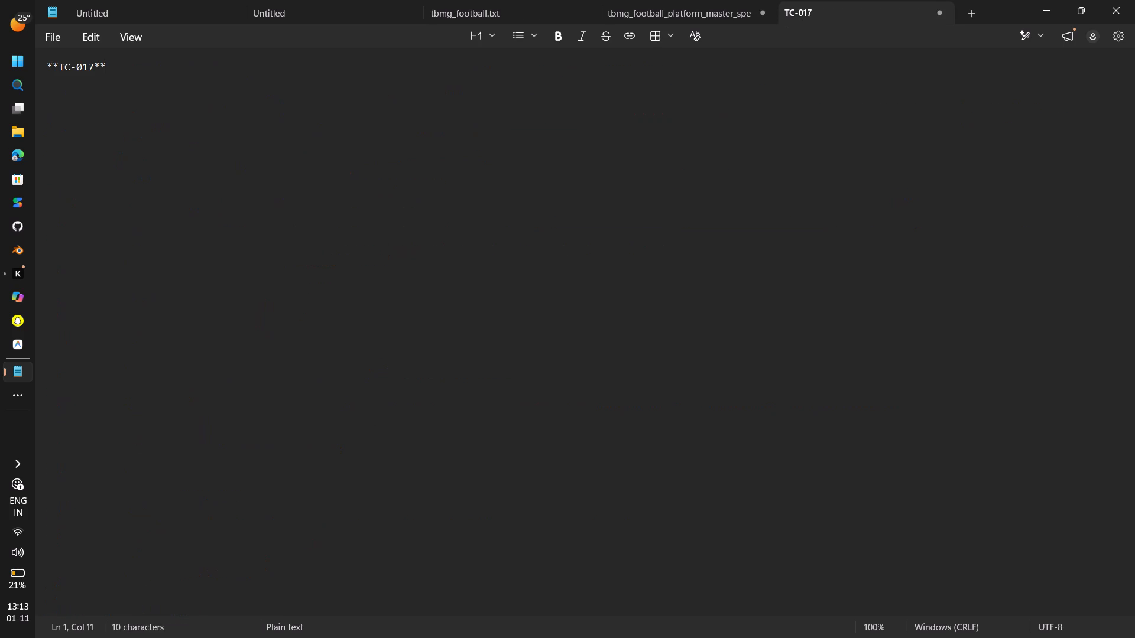
Complete the TC-017 line with the note "- card has name of platform director" and start a new line.
key(space)
text(-)
key(space)
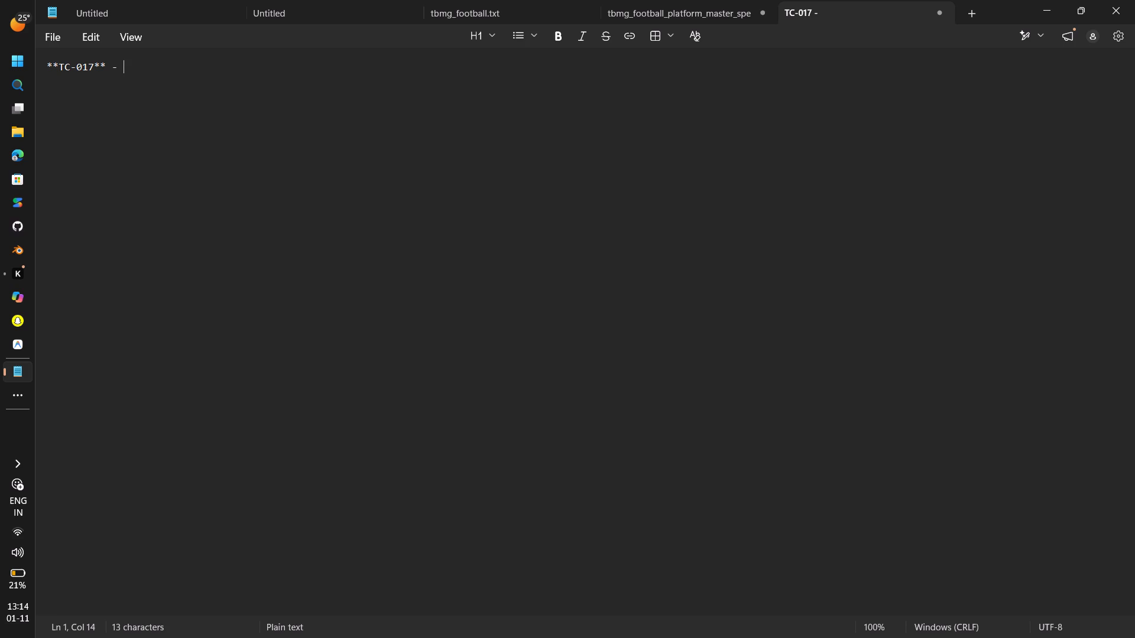
text(card has name)
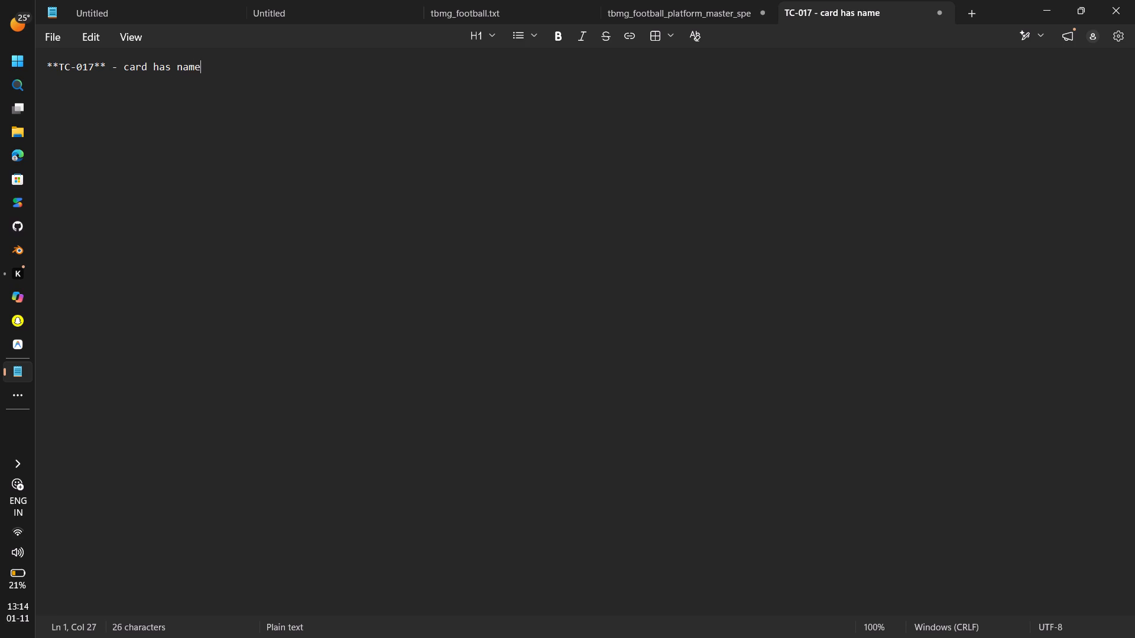
key(space)
text(of plat)
text(form director)
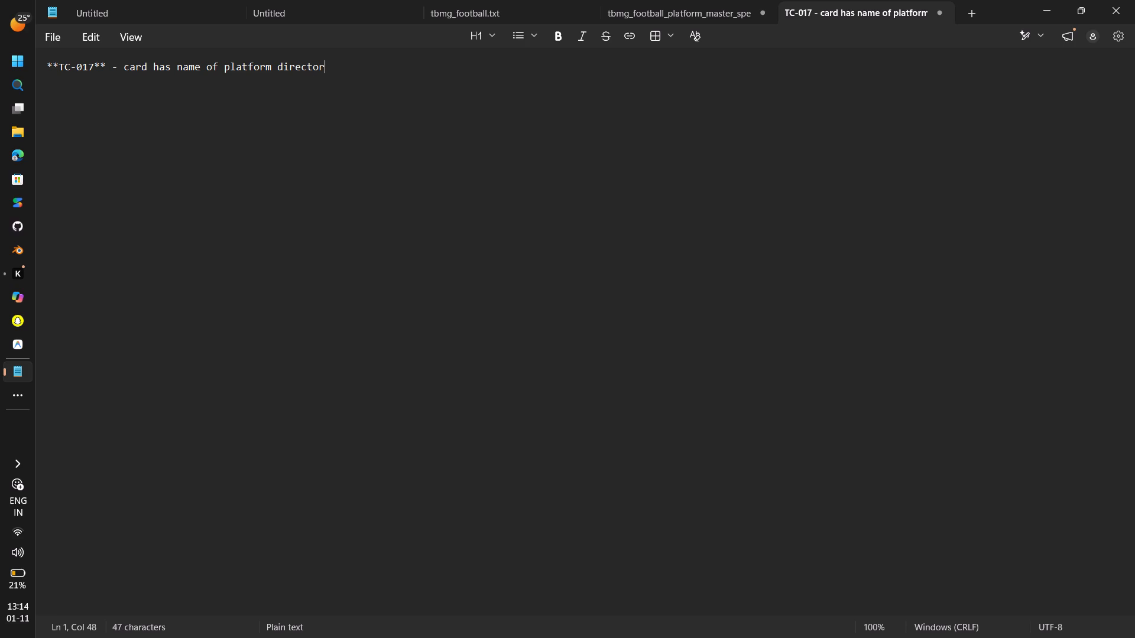
key(Return)
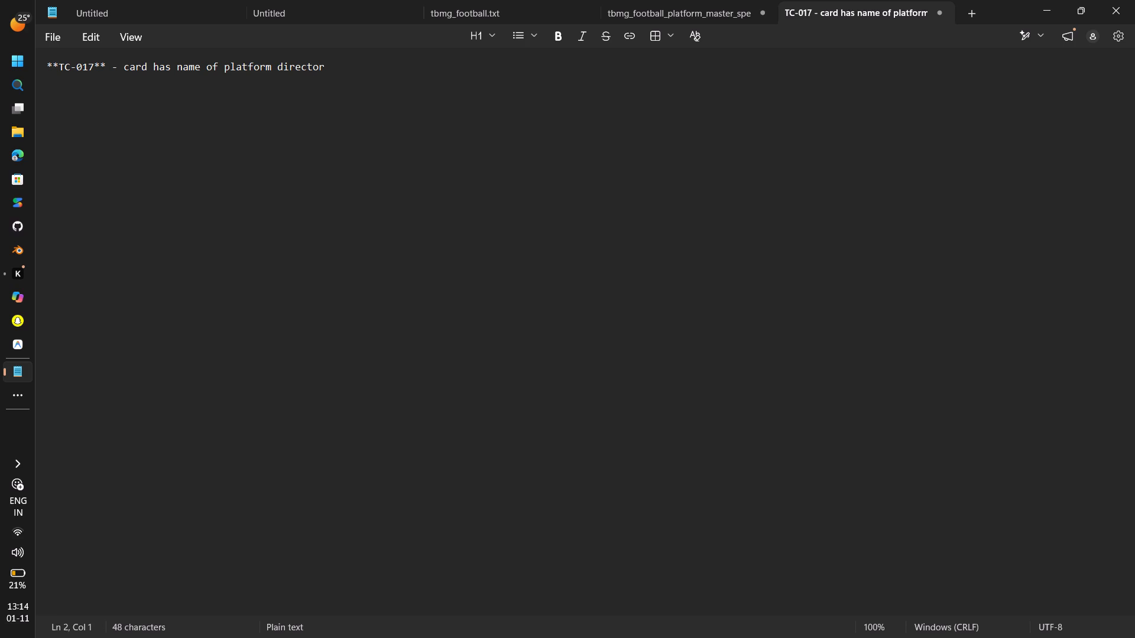
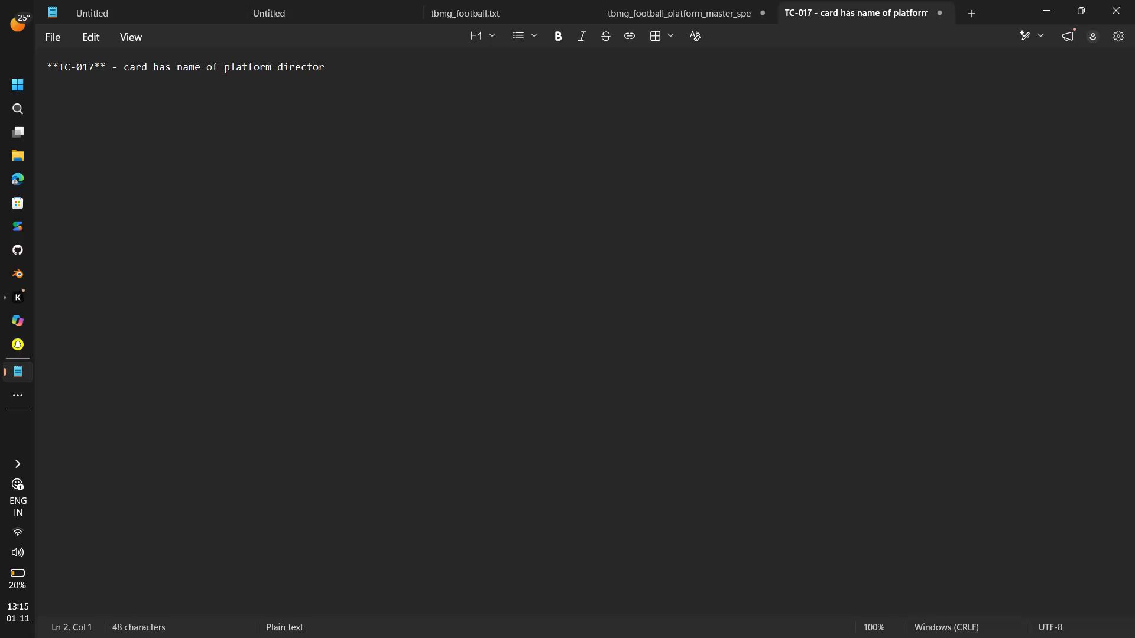
Number the TC-017 finding by adding "1. " at the start of its line.
click(48, 64)
key(1)
text(.)
key(space)
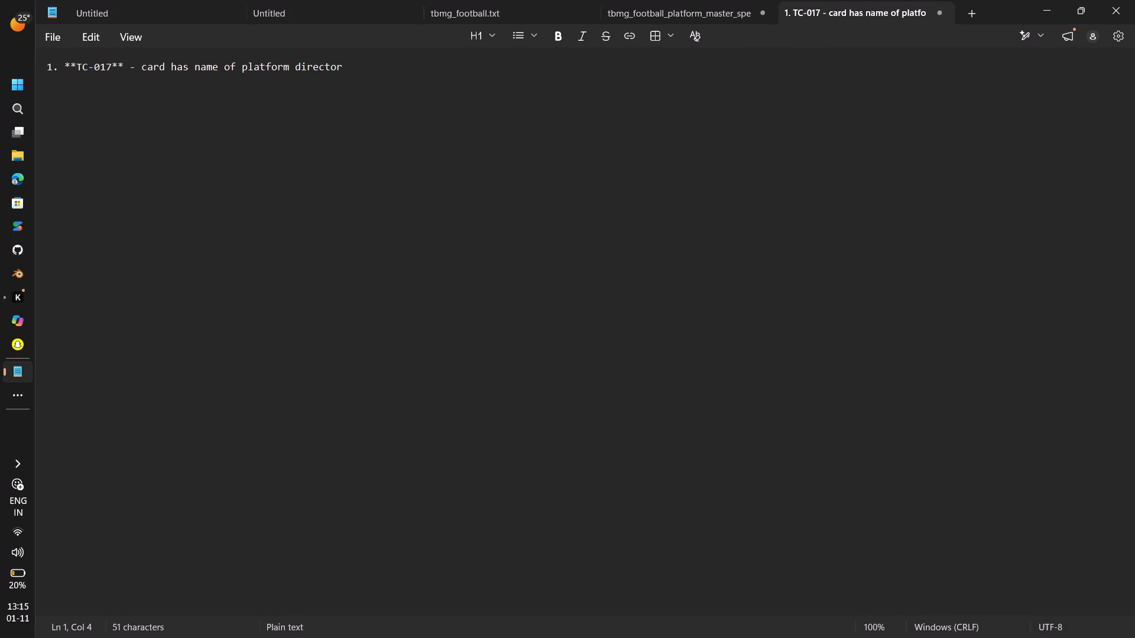
Copy the **TC-002** label from the Category 1 table of the master specification for use in the new findings document.
click(681, 17)
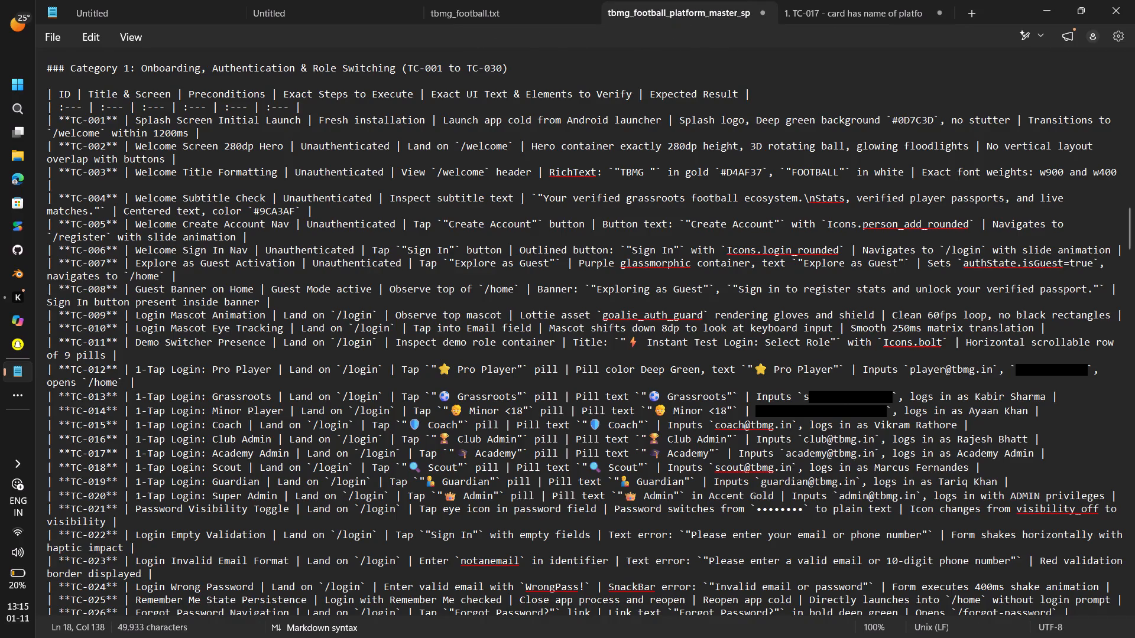
click(524, 8)
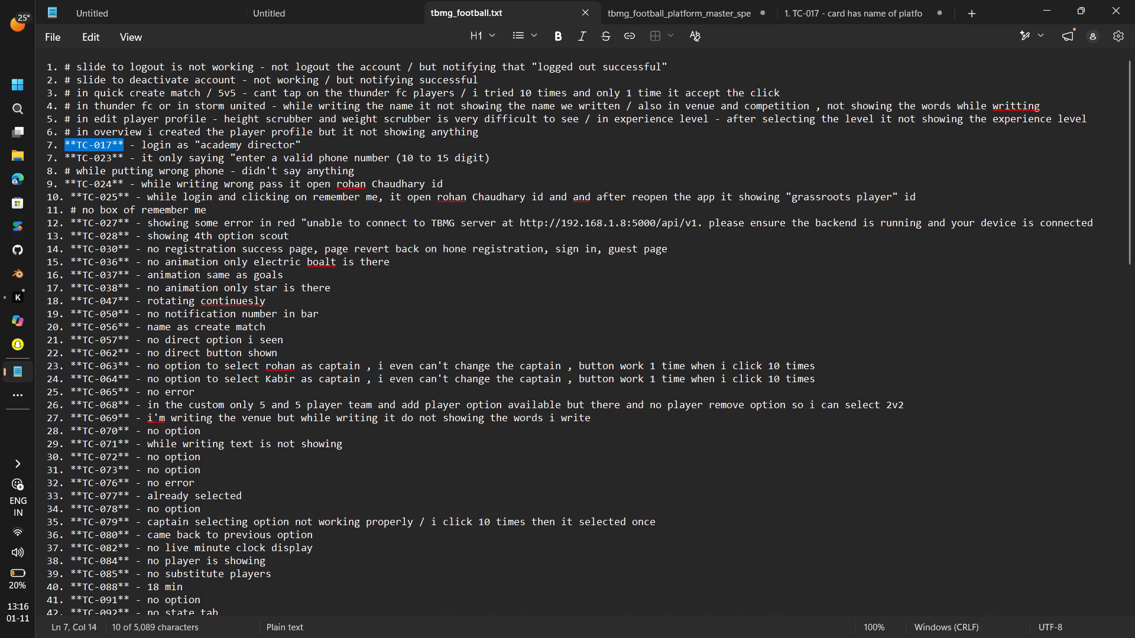
click(644, 4)
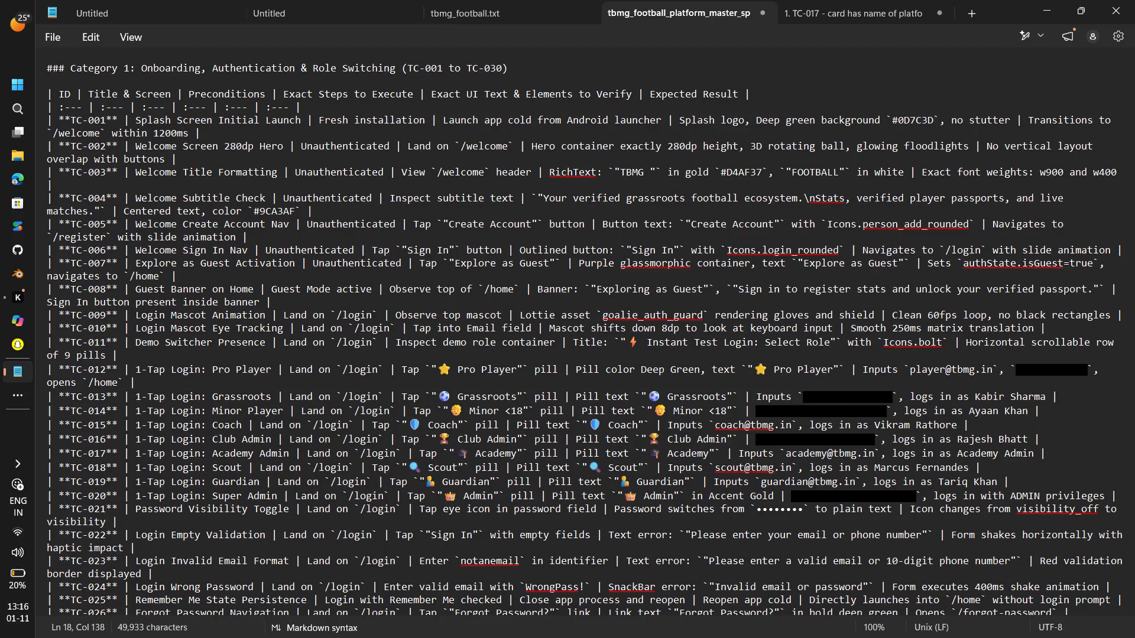
ctrl+scroll(383, 92, down, 1)
scroll(383, 92, left, 4)
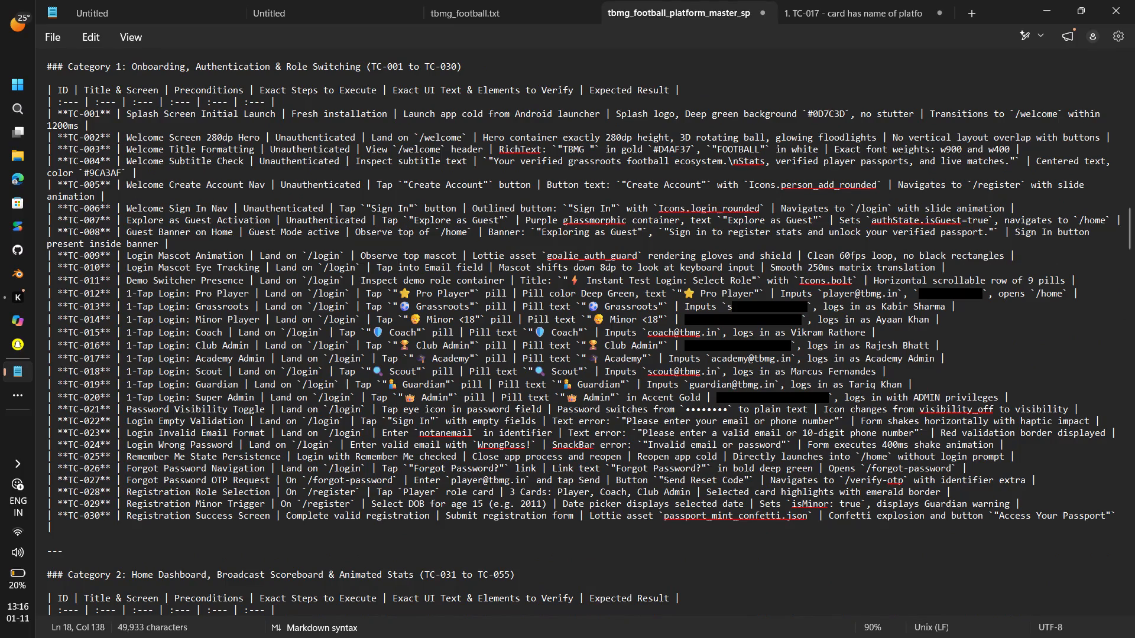
ctrl+scroll(129, 134, up, 2)
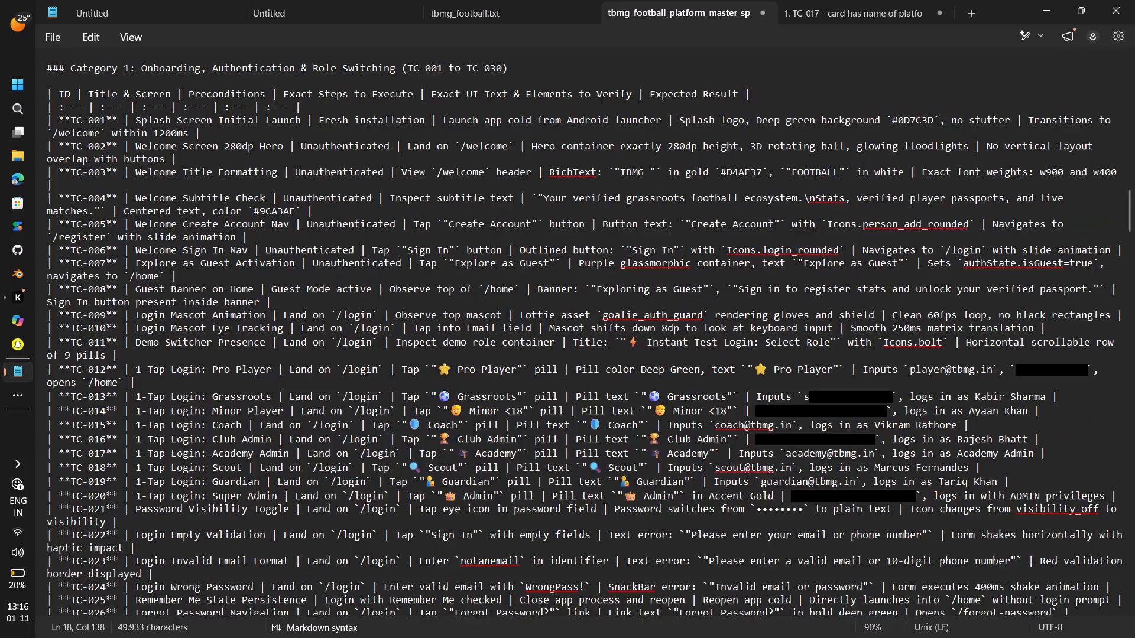
ctrl+scroll(129, 134, up, 1)
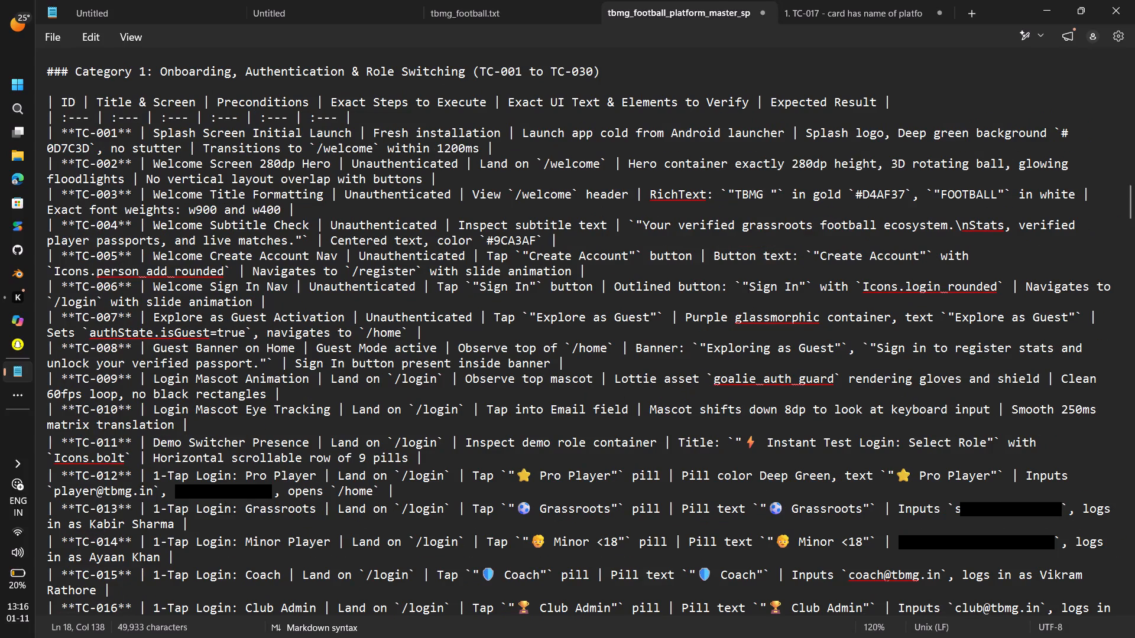
drag(60, 162, 132, 163)
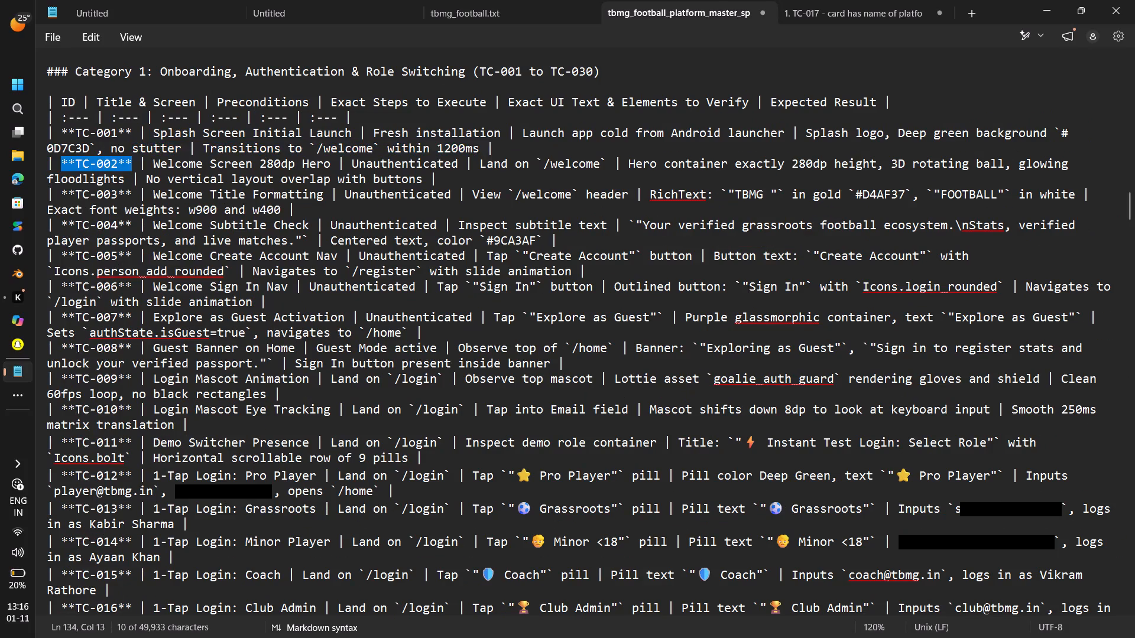
drag(132, 163, 131, 164)
key(ctrl+c)
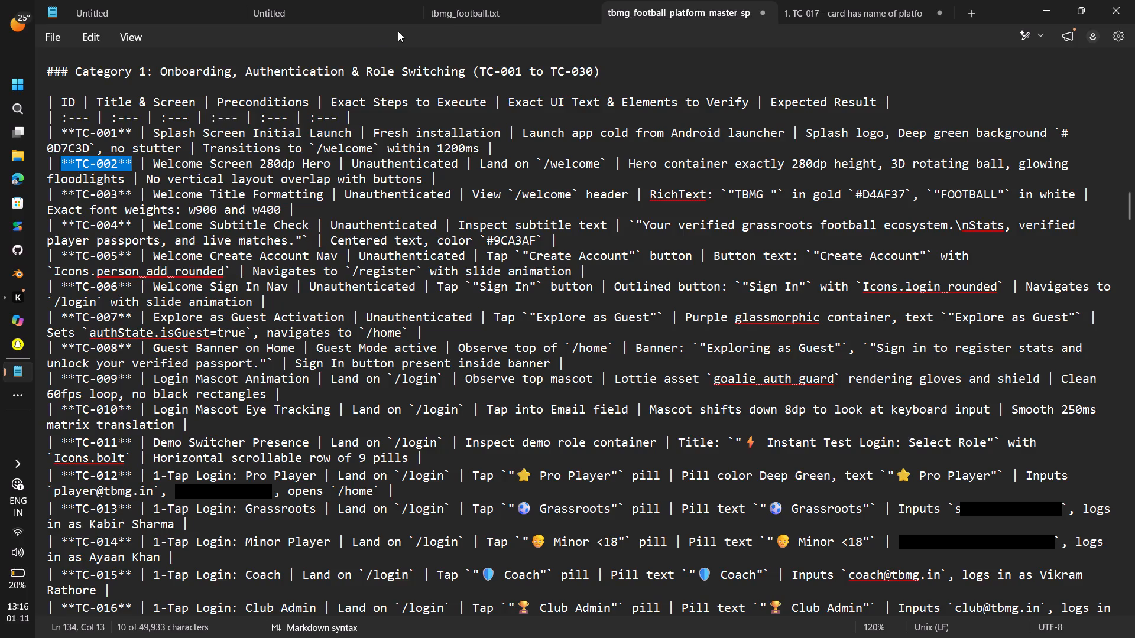
click(848, 9)
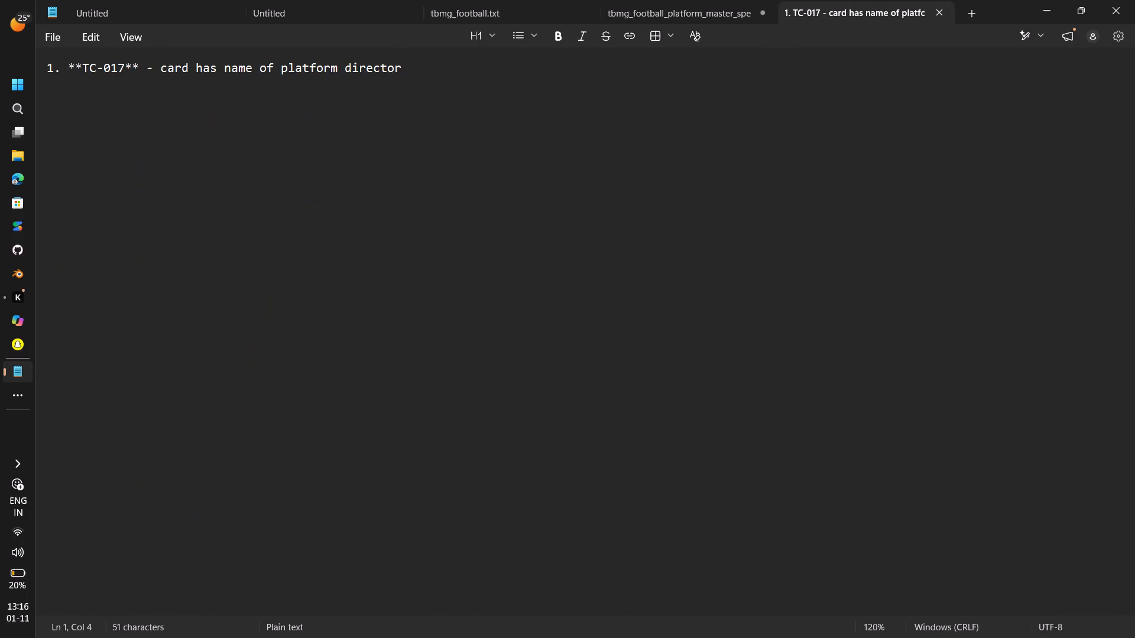
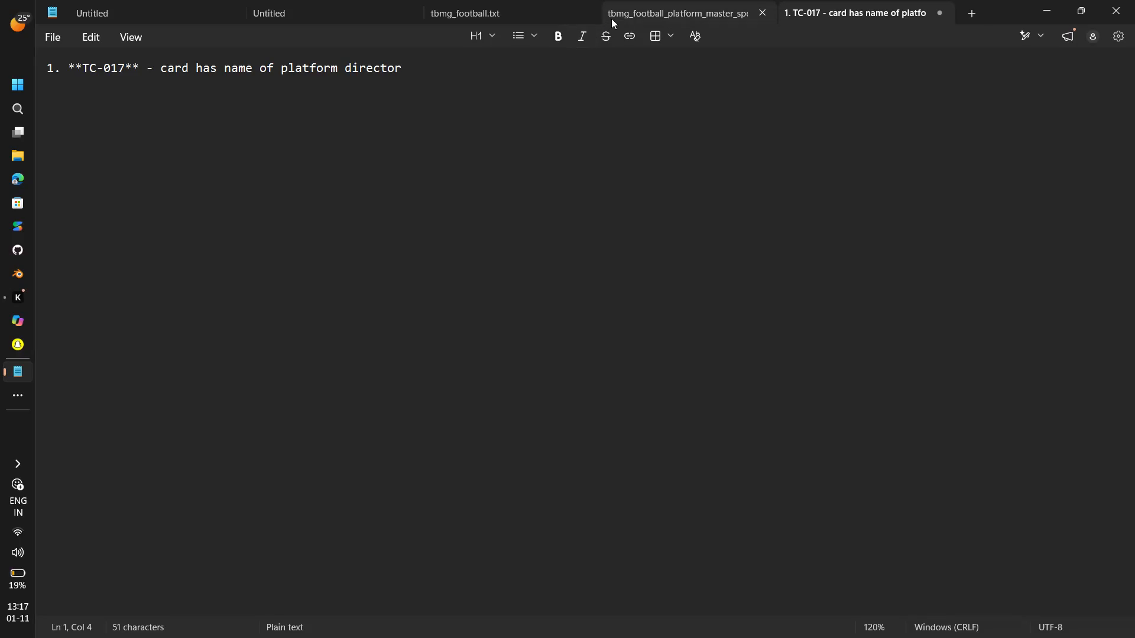
Make room for a new first finding by moving the TC-017 finding to its own line numbered "2.", leaving "1." above it.
click(611, 18)
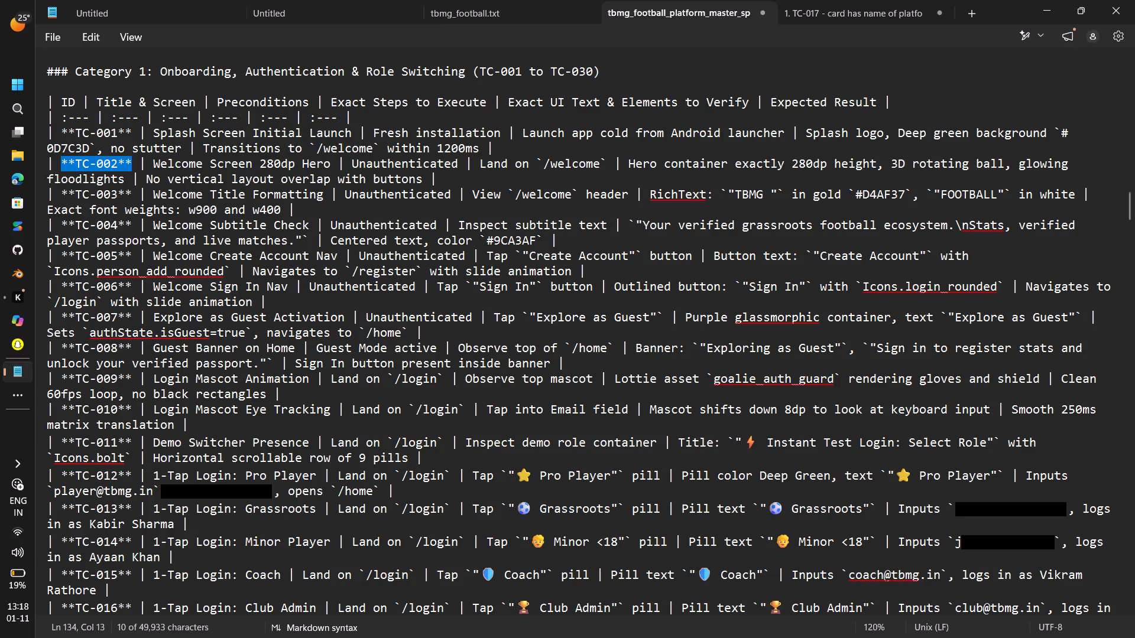
click(831, 6)
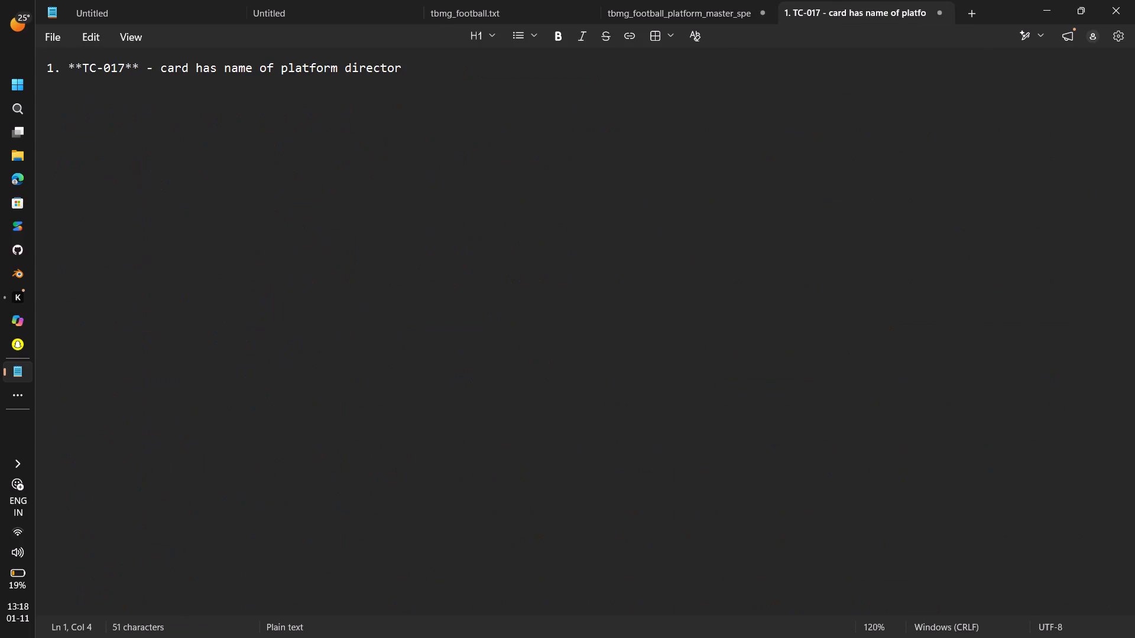
click(63, 66)
key(Return)
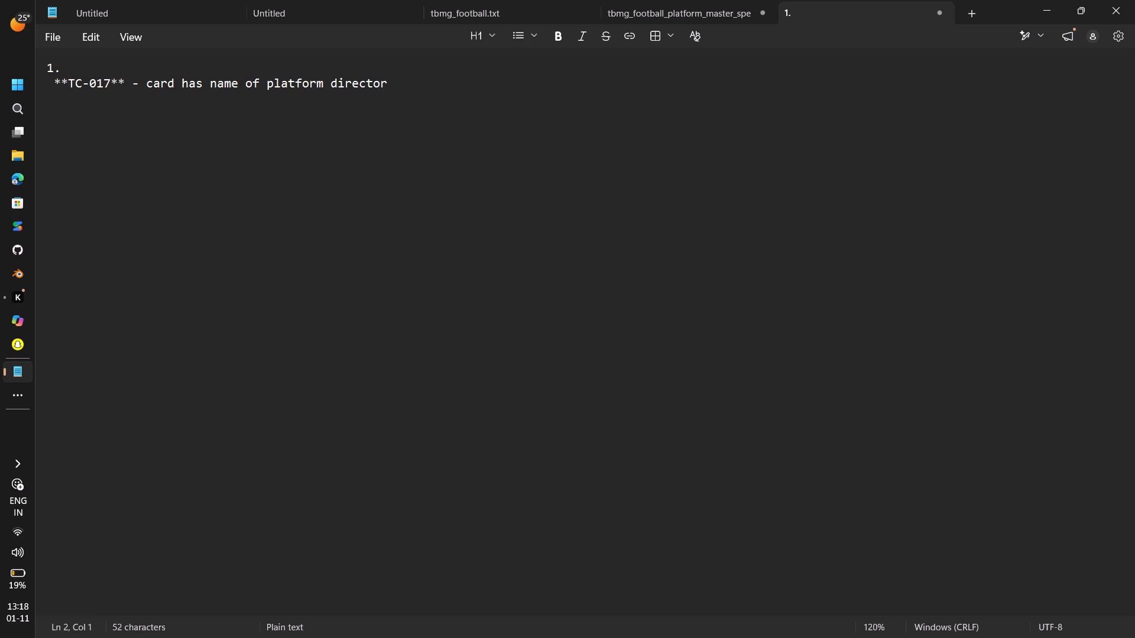
text(2,)
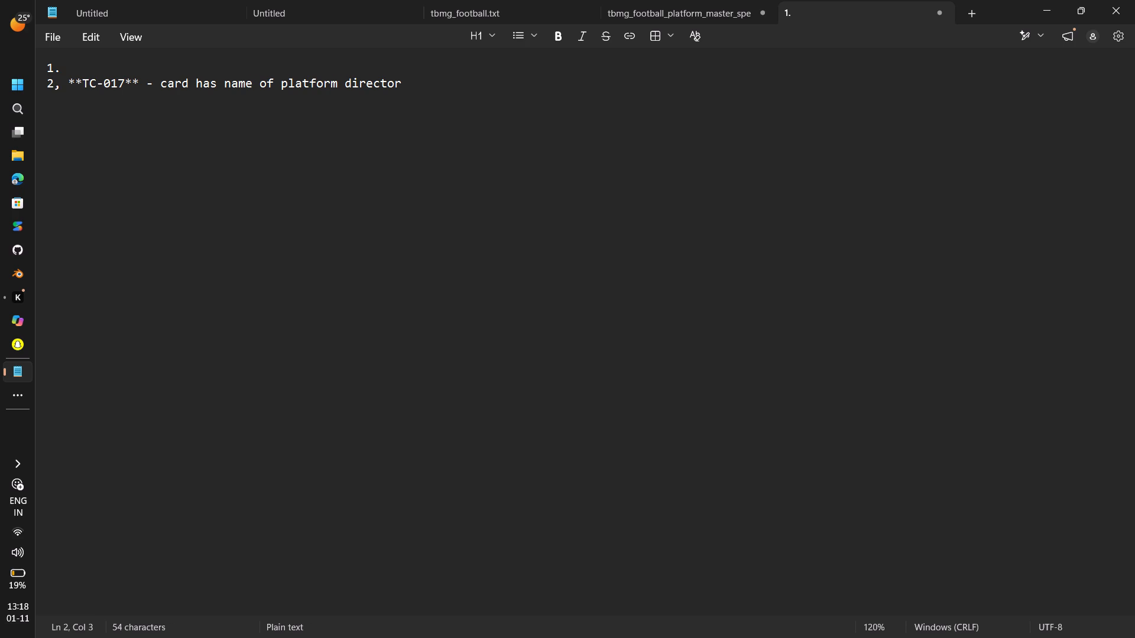
key(BackSpace)
key(period)
Fill in finding 1 with the copied label and its note: "**TC-002** - no football animation".
click(73, 67)
key(space)
key(ctrl+v)
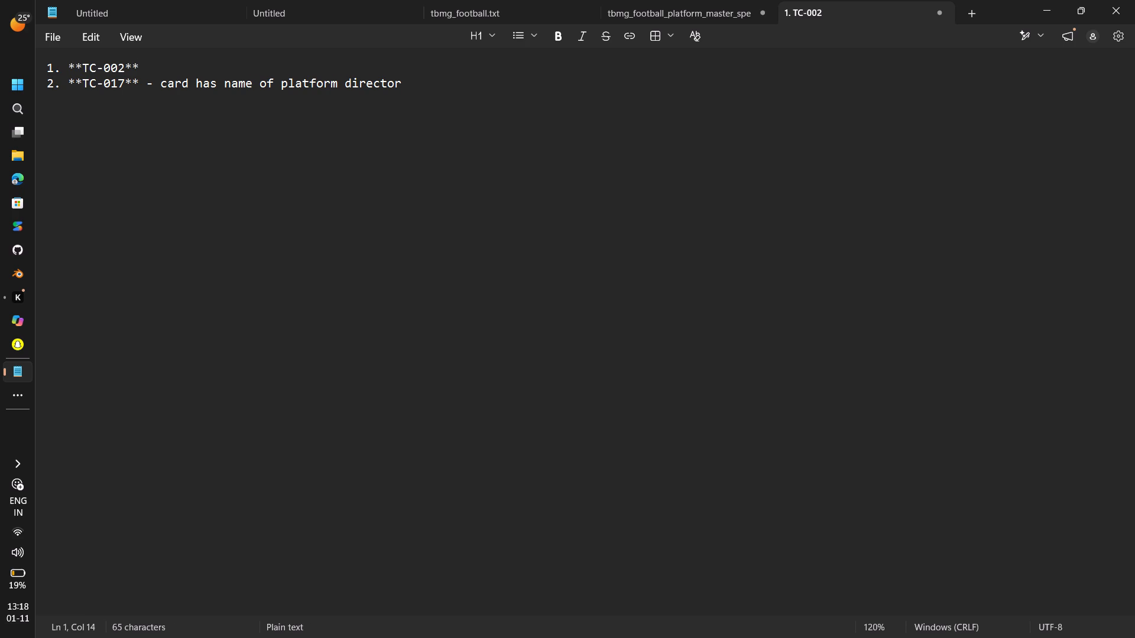
key(space)
text(-)
key(space)
text(no football animation)
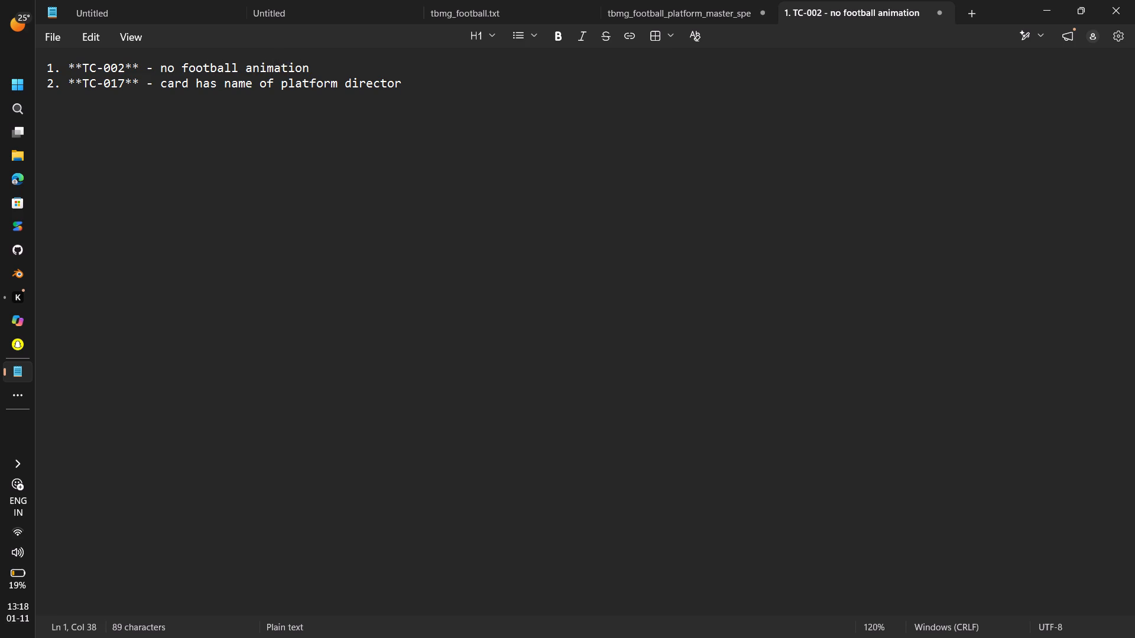
Go through the Category 1 test cases in the master specification, highlighting the rows around TC-008 and TC-009 to check them.
click(714, 4)
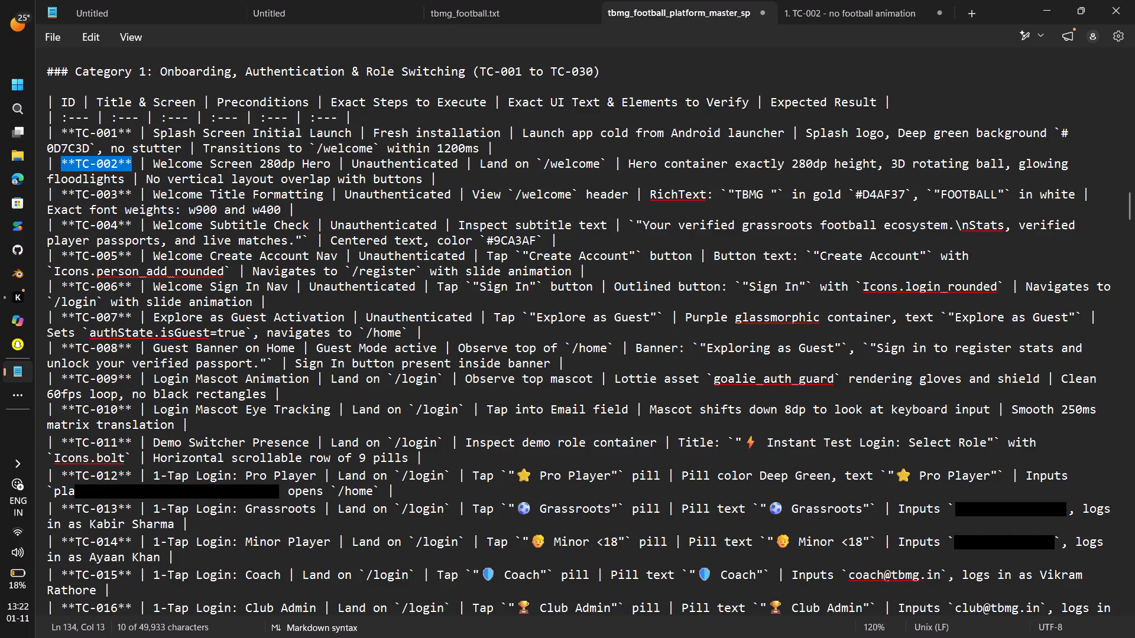
drag(37, 341, 134, 337)
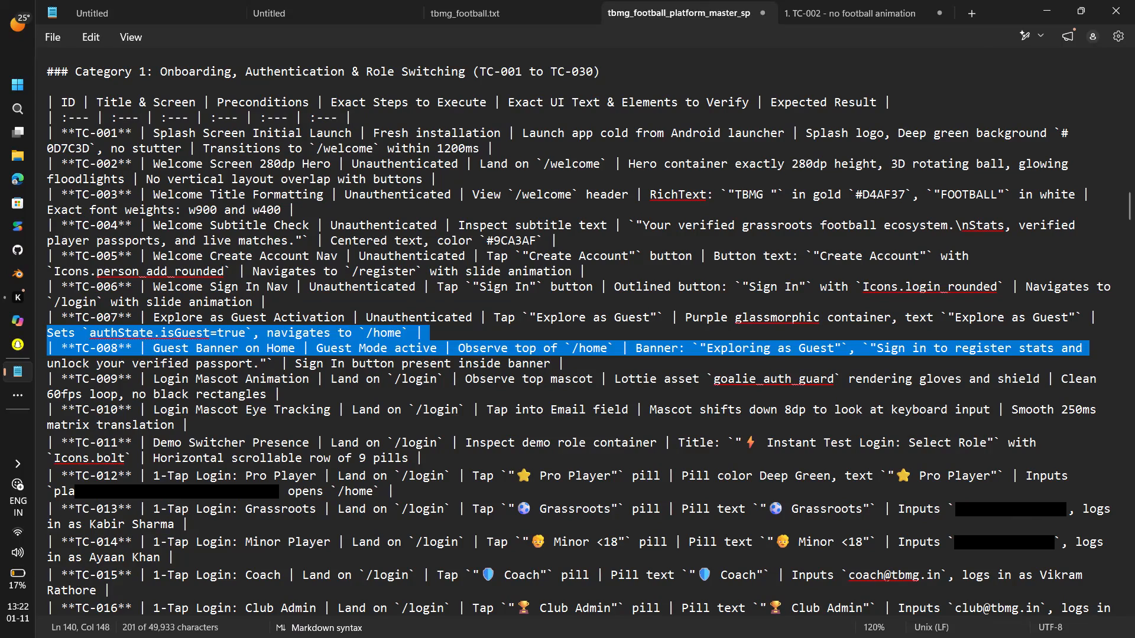
click(41, 362)
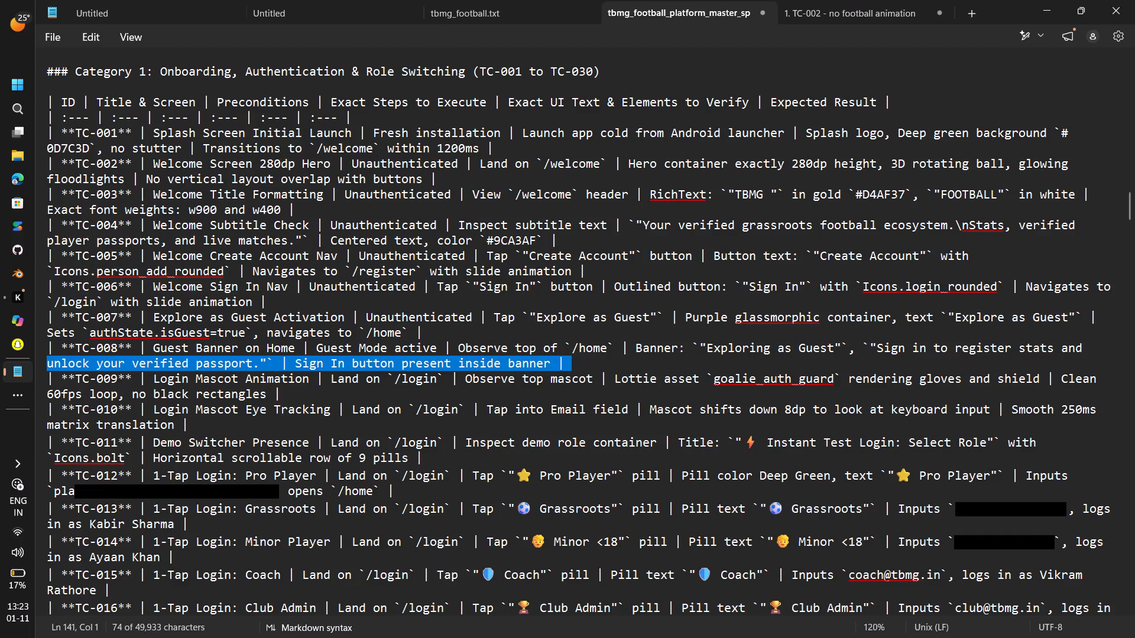
click(43, 377)
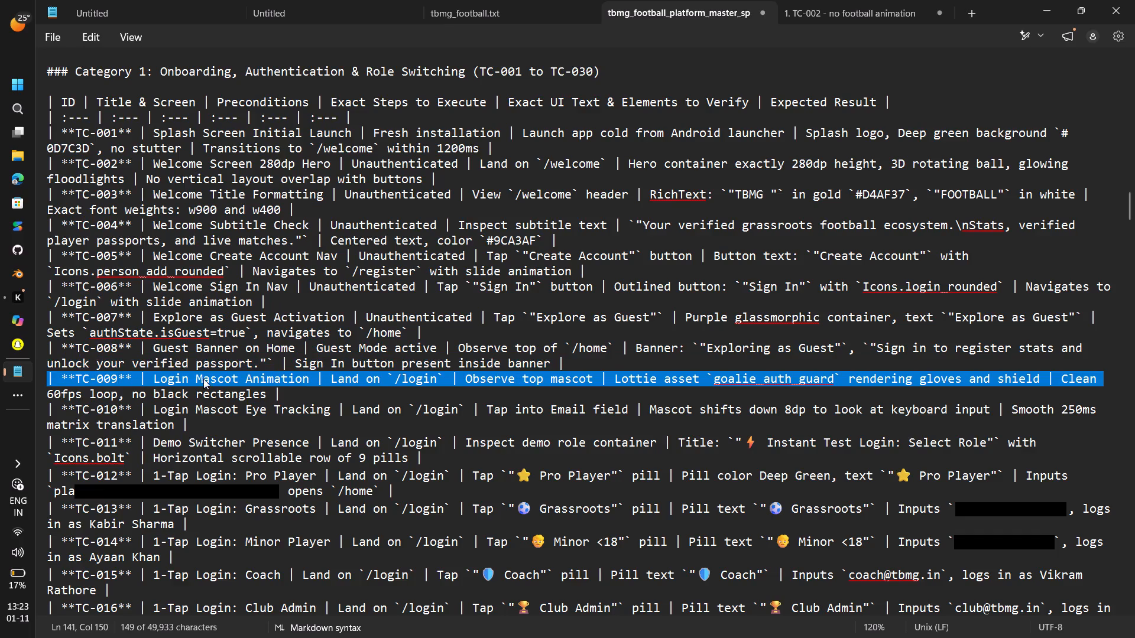
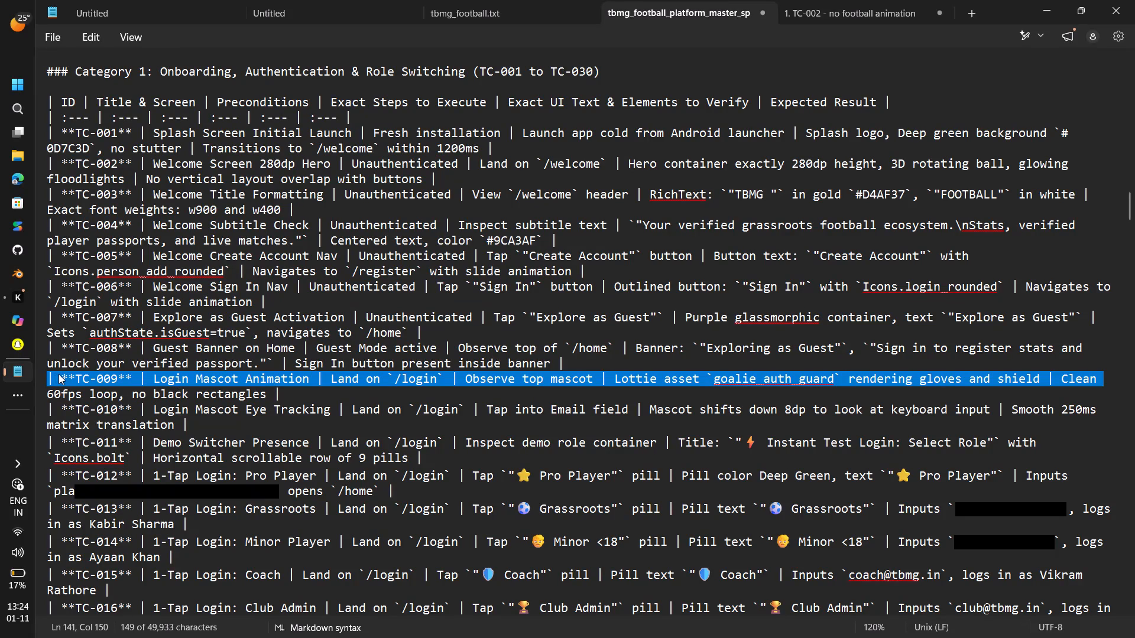
Copy the "**TC-009**" label from the Login Mascot Animation row of the master specification.
drag(59, 374, 69, 380)
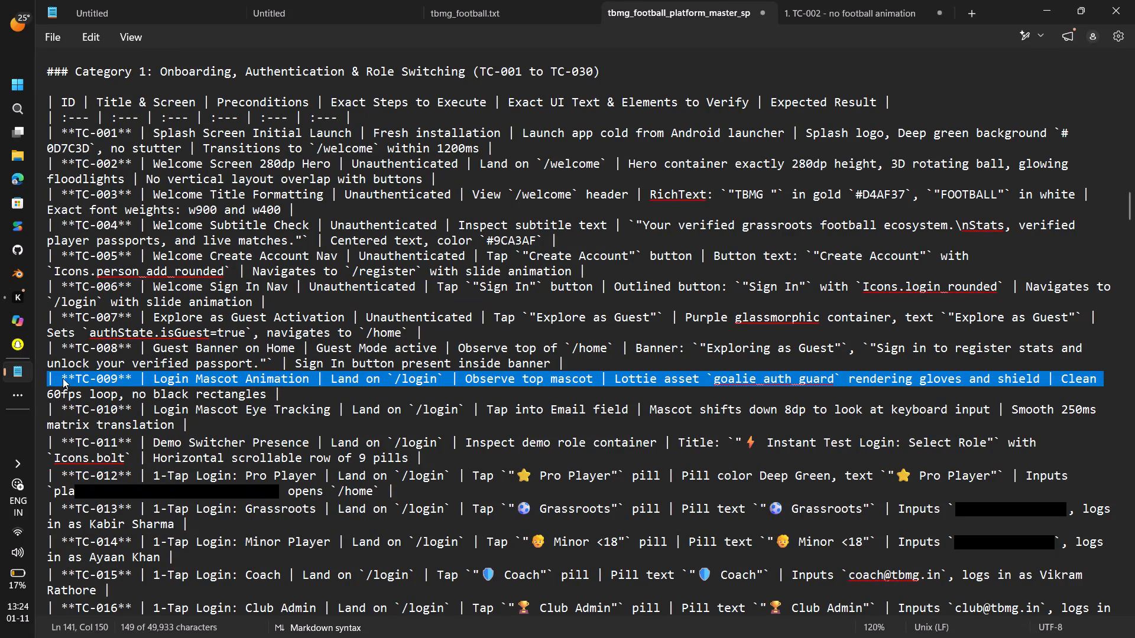
click(60, 374)
click(60, 374)
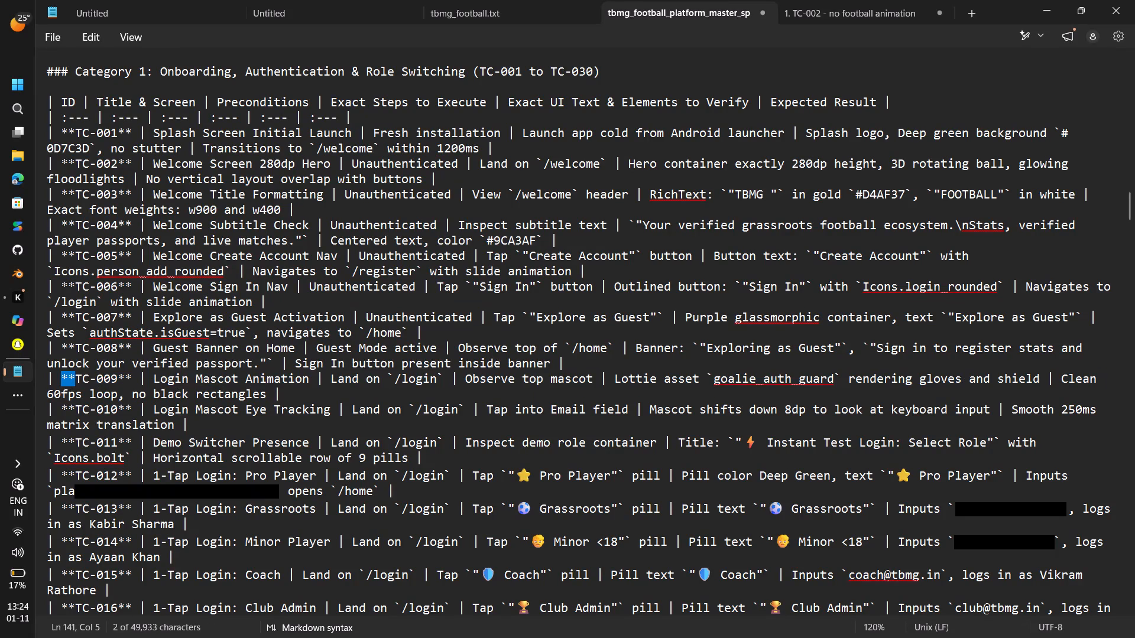
drag(60, 374, 133, 375)
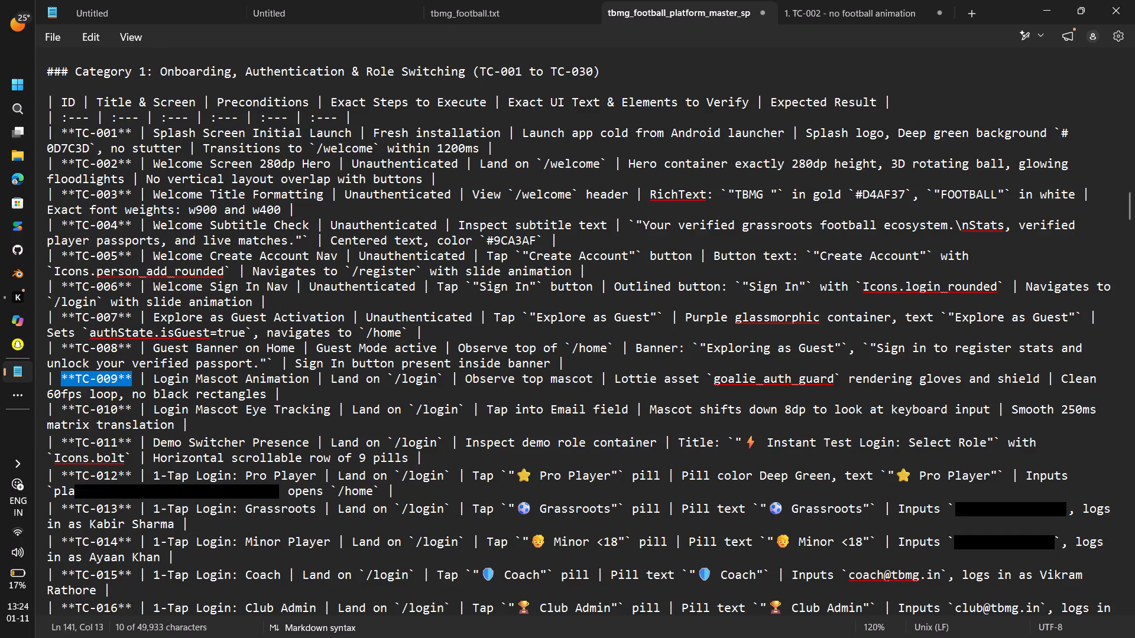
key(ctrl+c)
Add finding 3 below the TC-017 line in the findings document: "3. **TC-009** - animation is differ", followed by a new line.
click(808, 4)
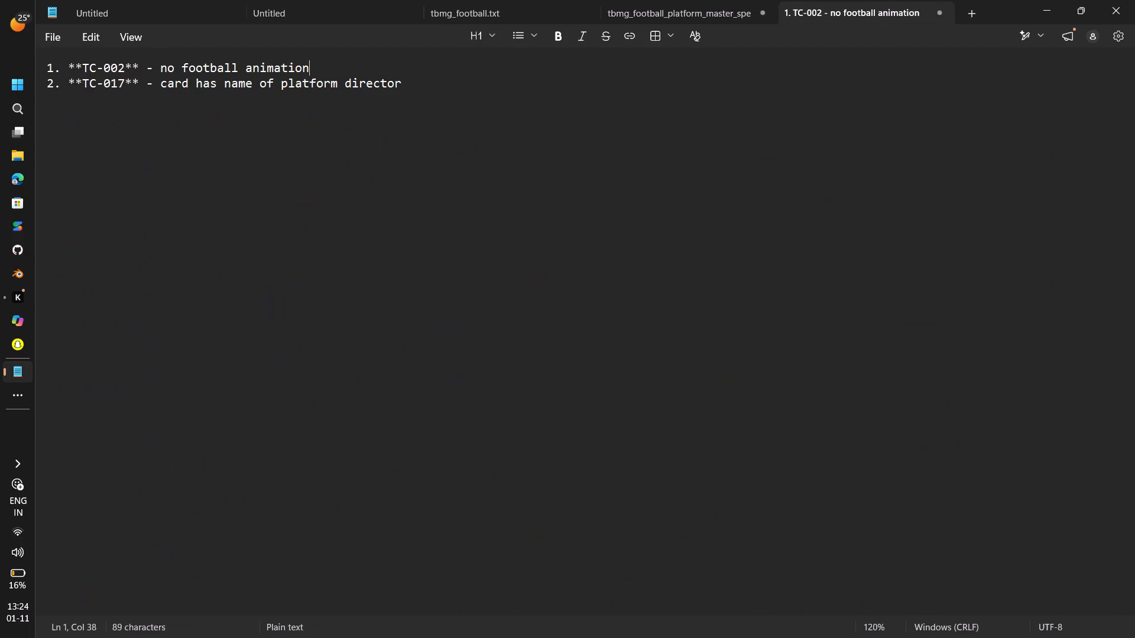
click(314, 111)
text(3.)
key(space)
key(ctrl+v)
key(space)
text(-)
key(space)
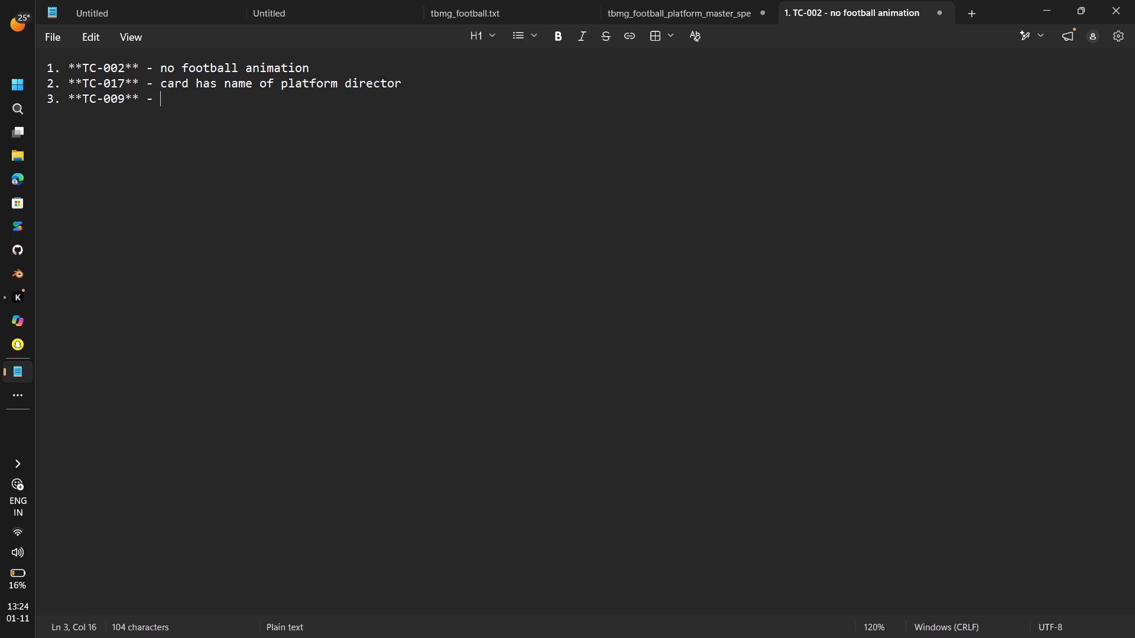
text(animation is diff)
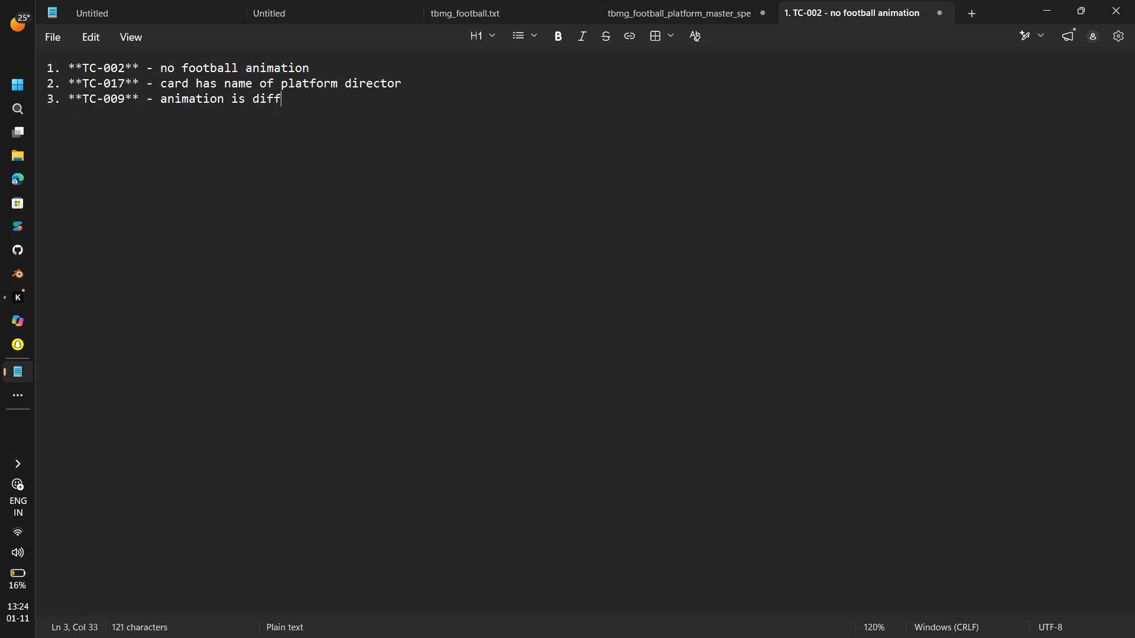
text(er)
key(Return)
Go through the master specification's test cases from TC-010 to TC-015, highlighting the row of the case being checked.
click(633, 19)
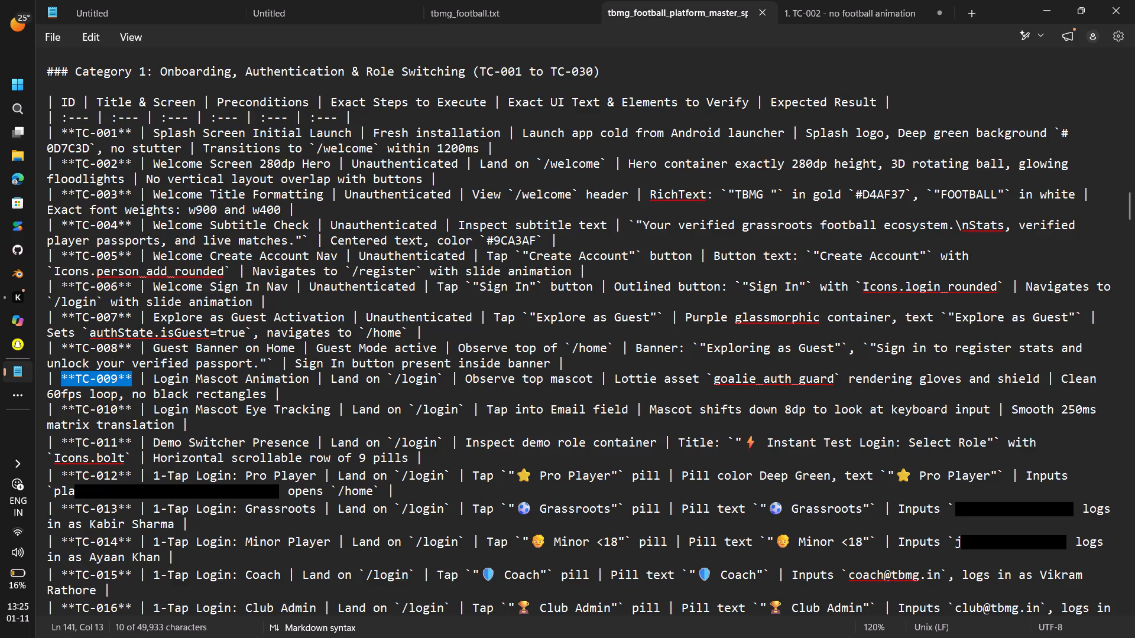
click(44, 410)
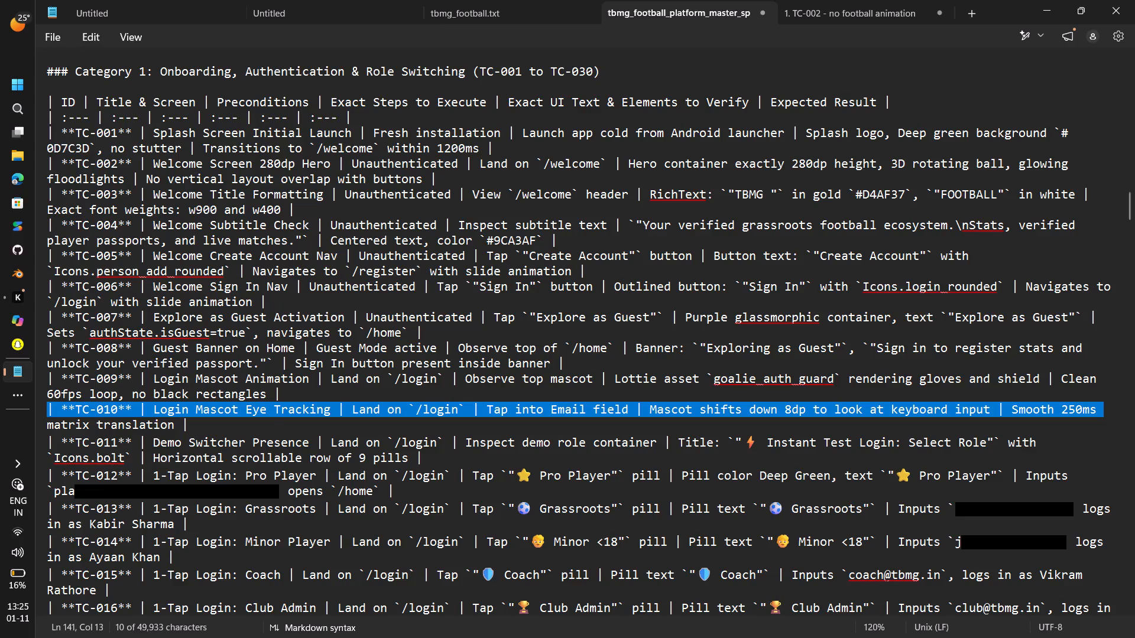
click(38, 442)
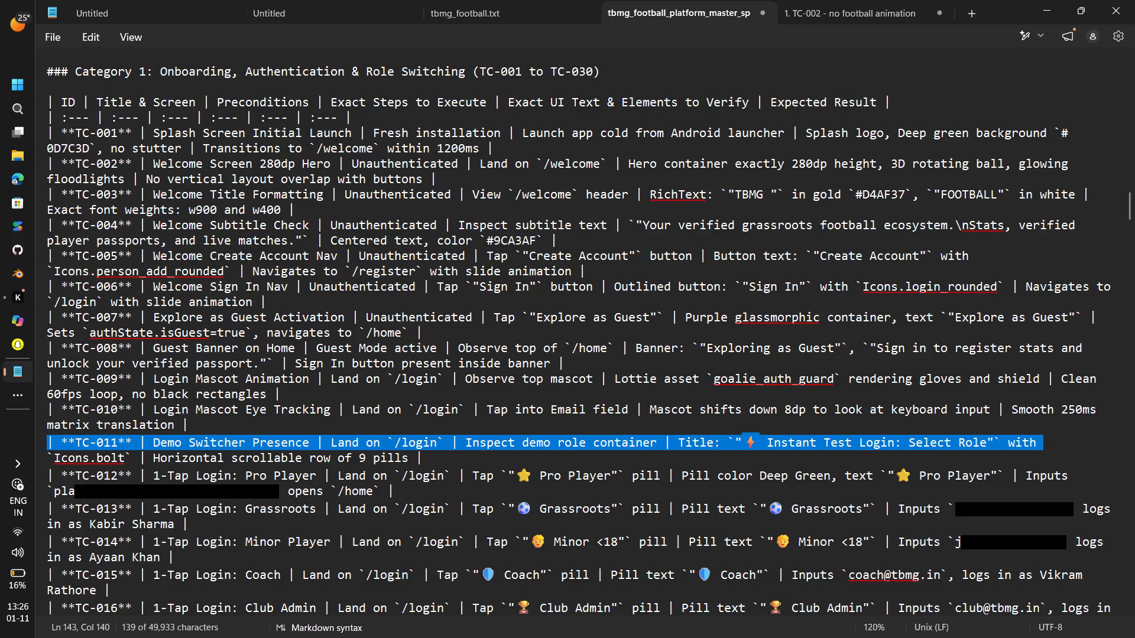
click(40, 477)
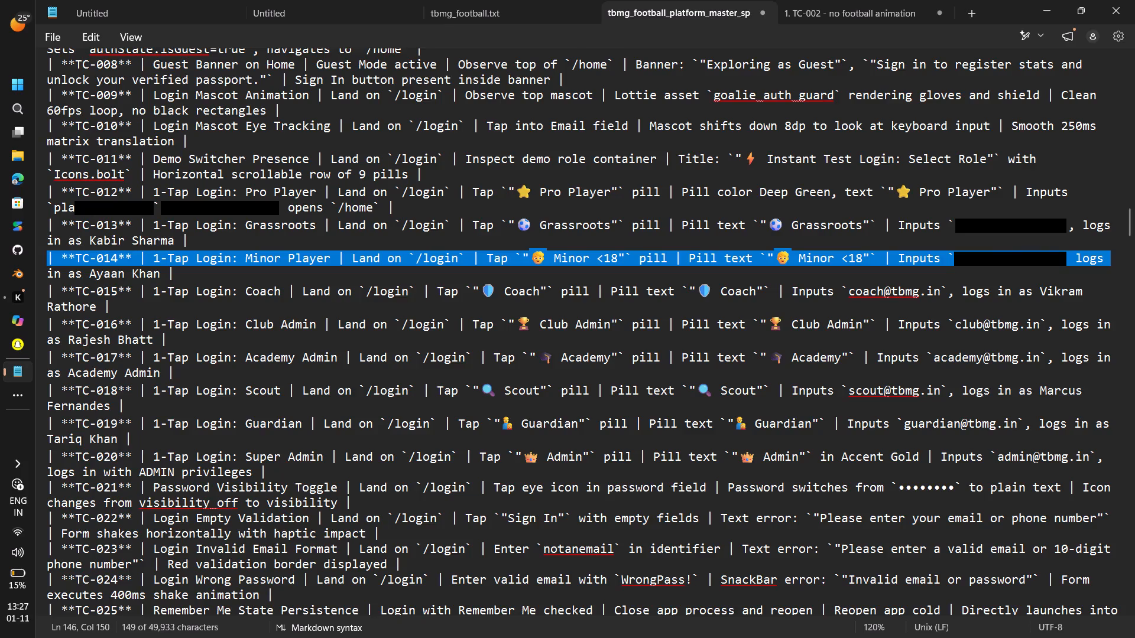
click(43, 296)
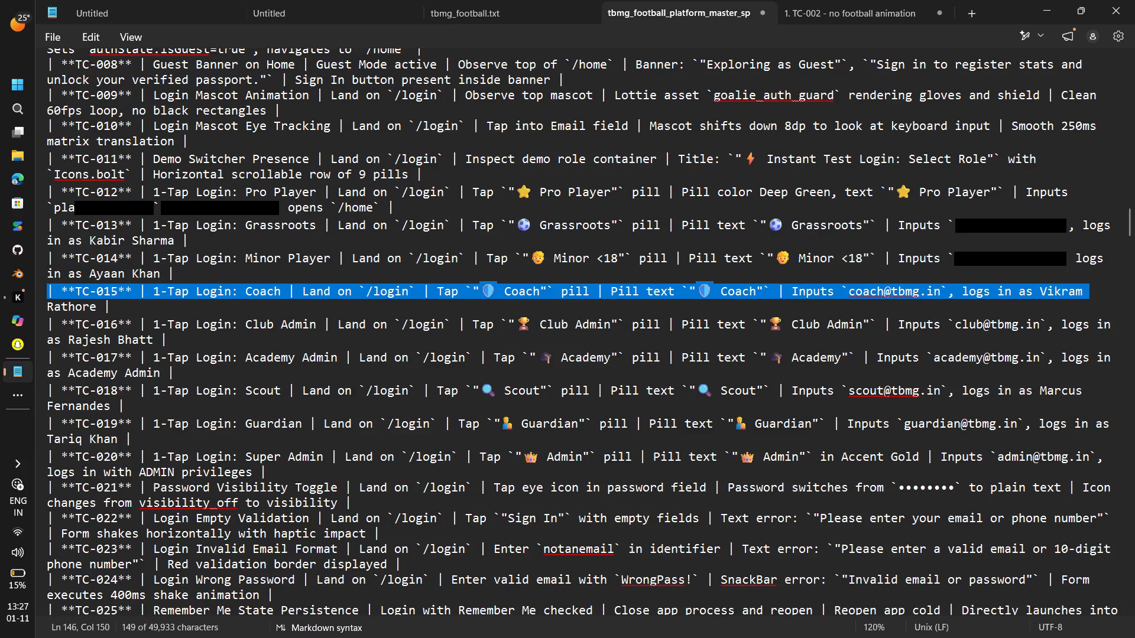
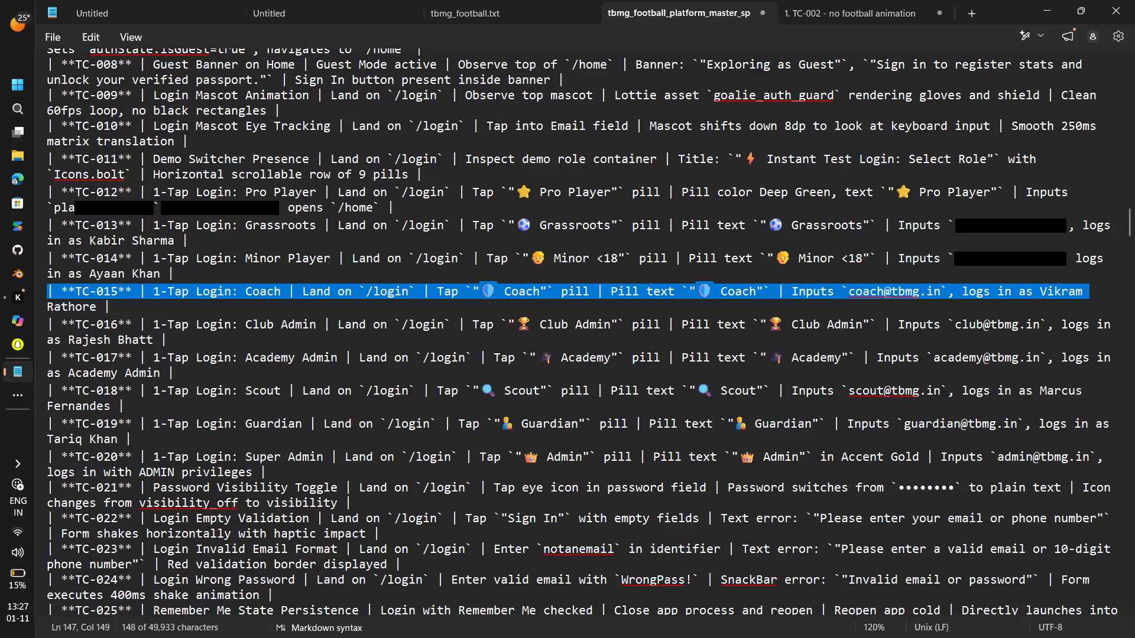
Go through the master specification's TC-016 and TC-017 login cases, highlighting the row of the case being checked.
click(42, 323)
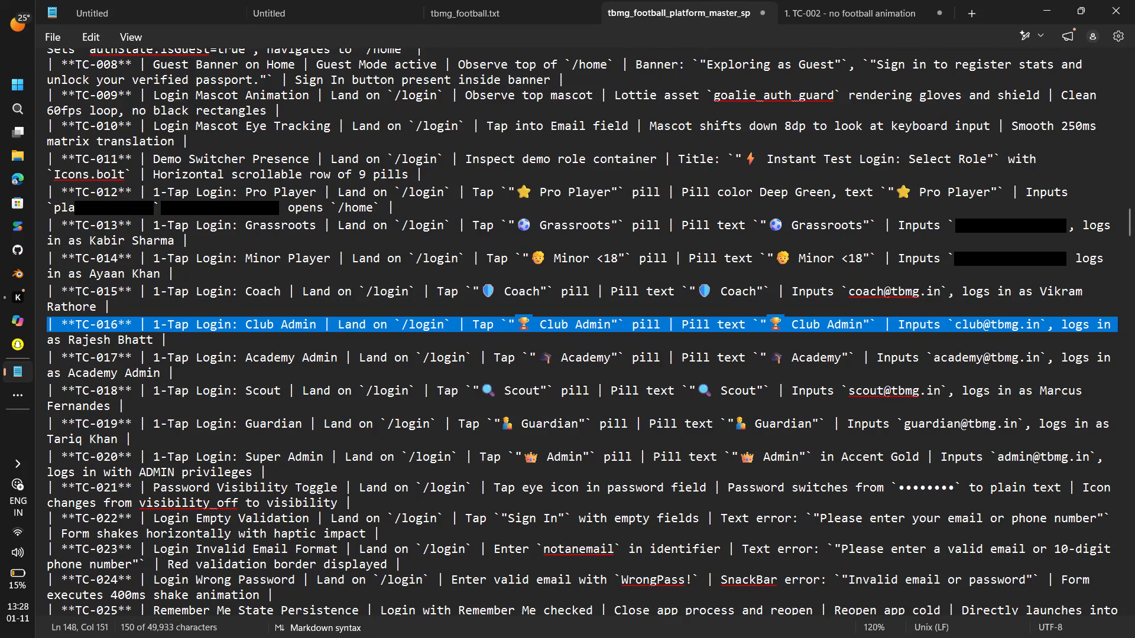
click(43, 354)
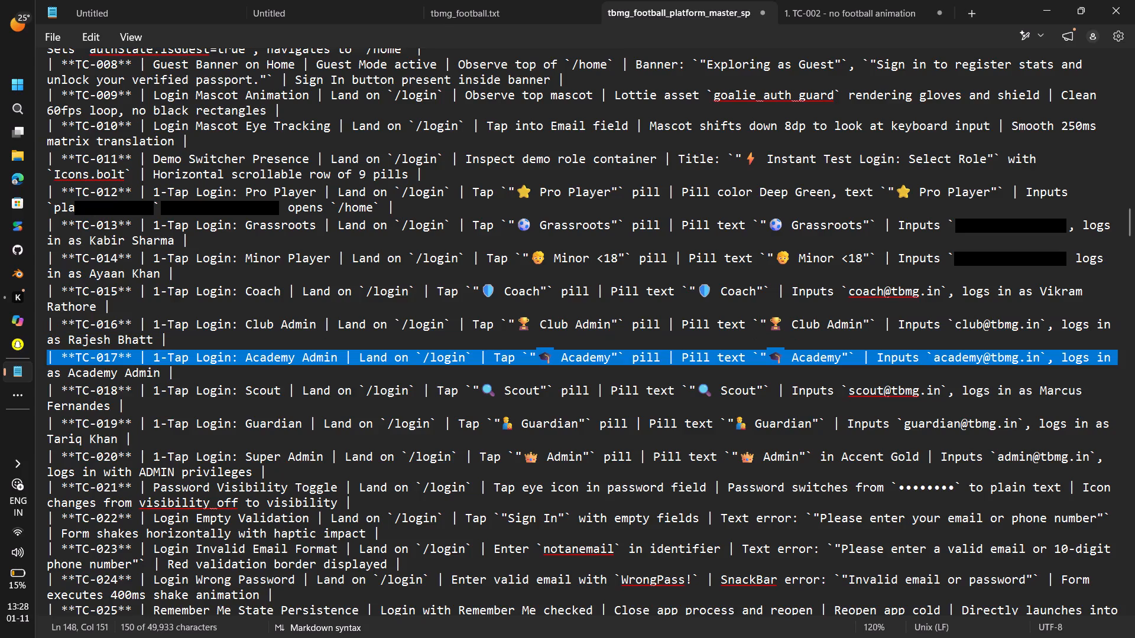
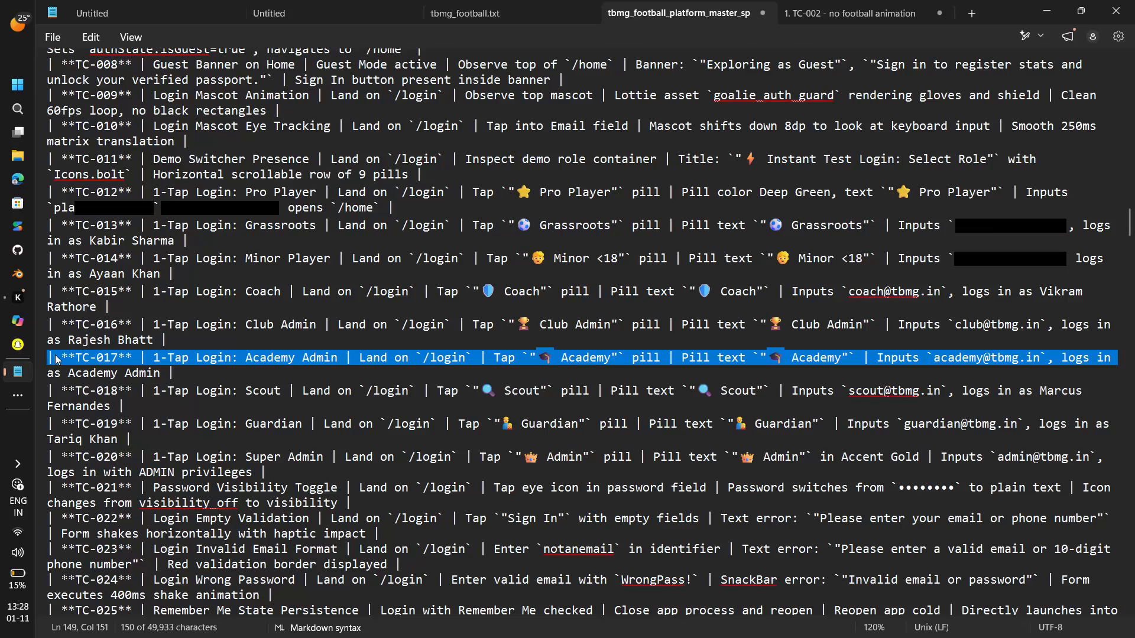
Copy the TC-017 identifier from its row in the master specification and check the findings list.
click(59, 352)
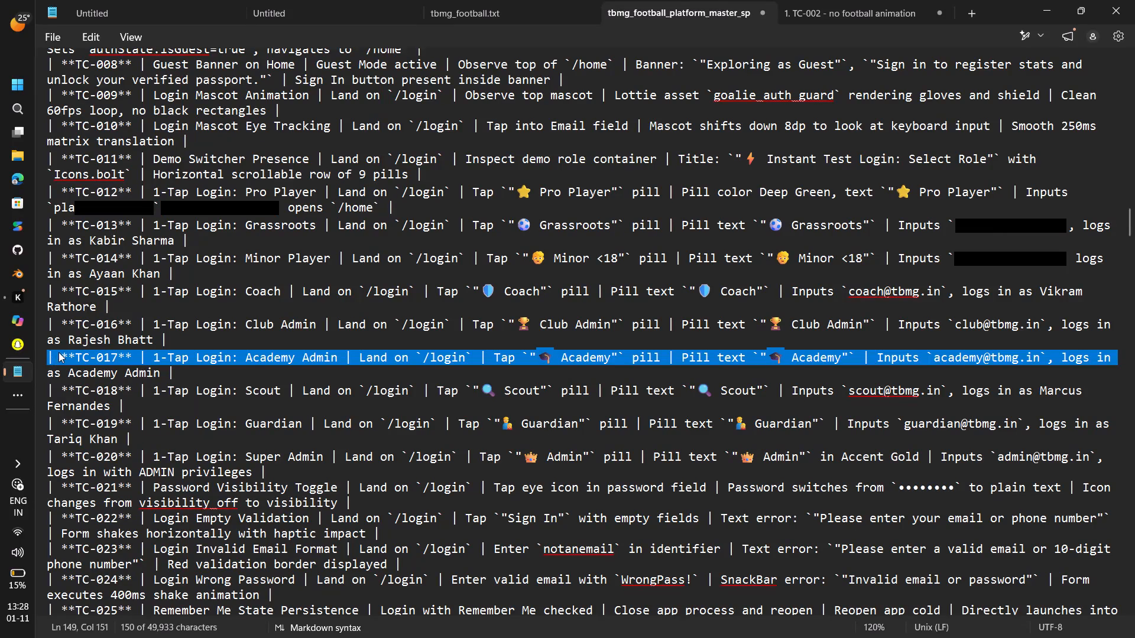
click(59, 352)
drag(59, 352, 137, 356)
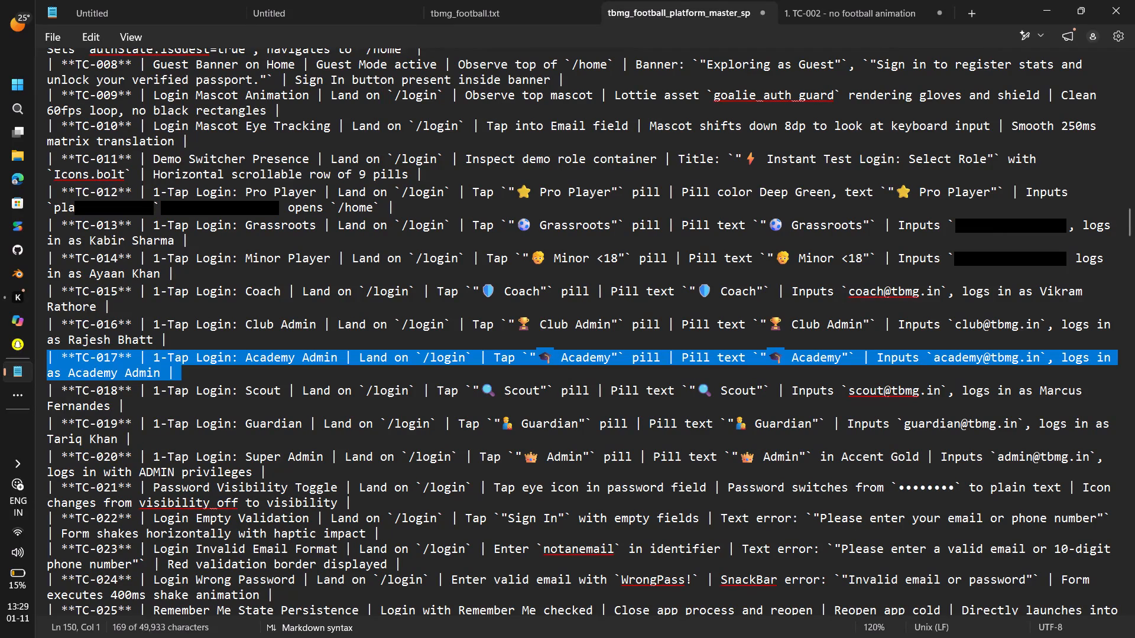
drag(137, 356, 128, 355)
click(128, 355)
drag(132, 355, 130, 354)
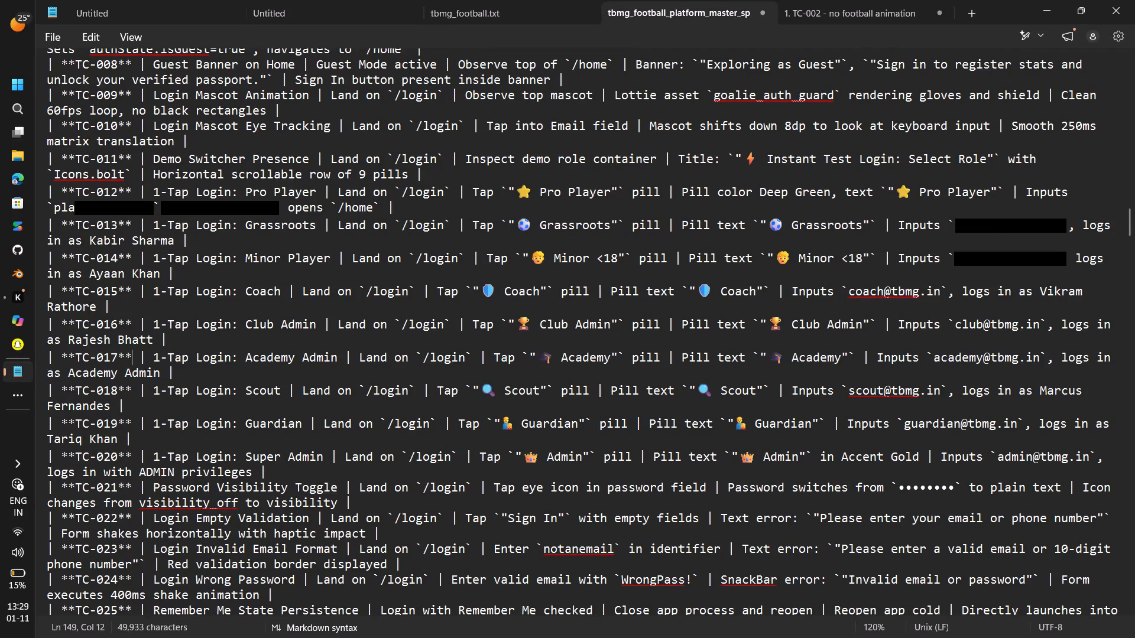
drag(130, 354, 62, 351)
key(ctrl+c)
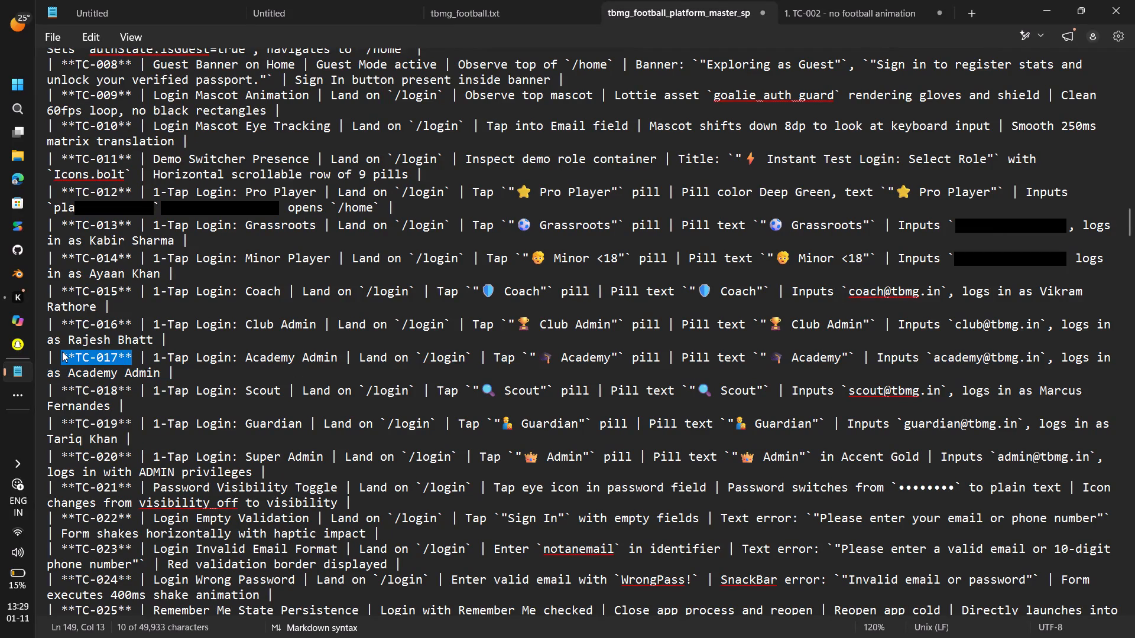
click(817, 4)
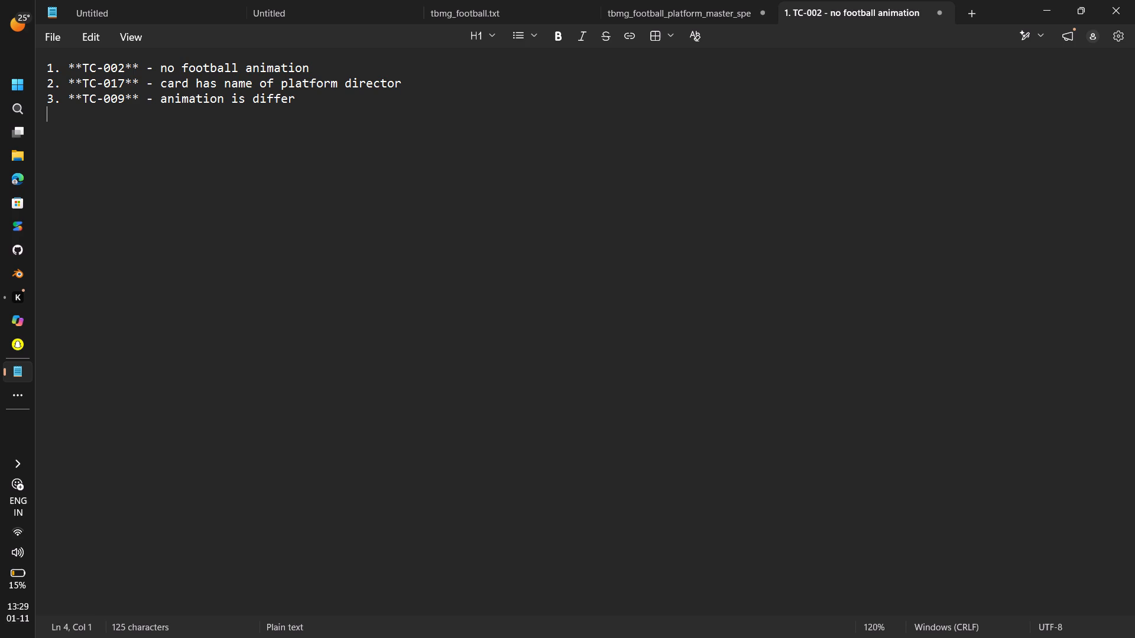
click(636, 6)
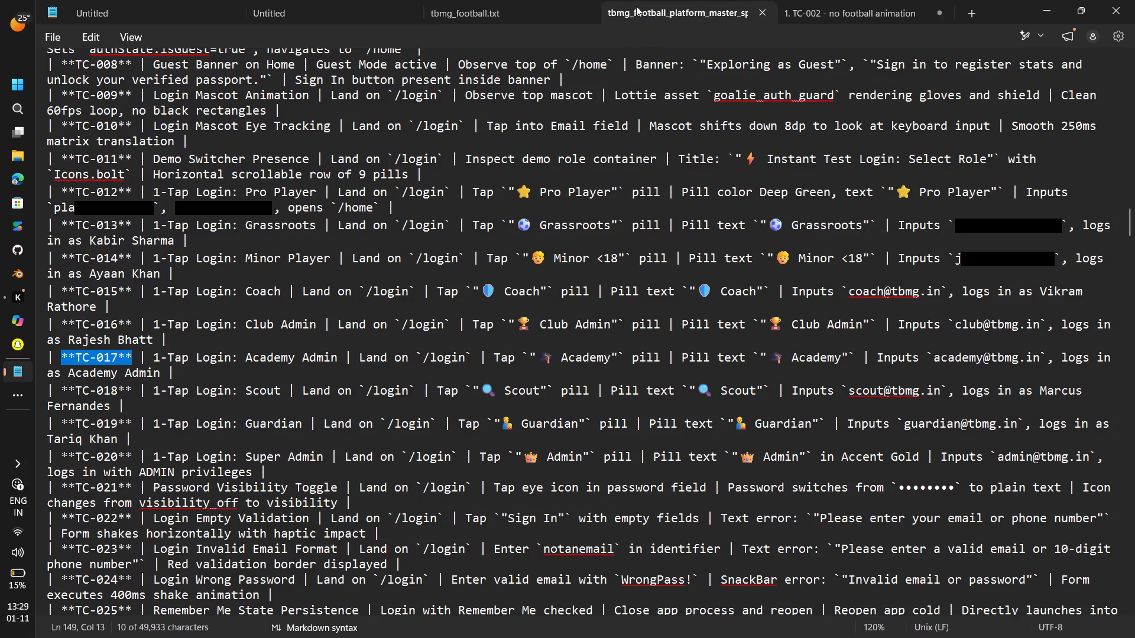
Insert "sunil chhetri academy admin" after "card has name of" in the TC-017 finding of the findings list.
click(820, 9)
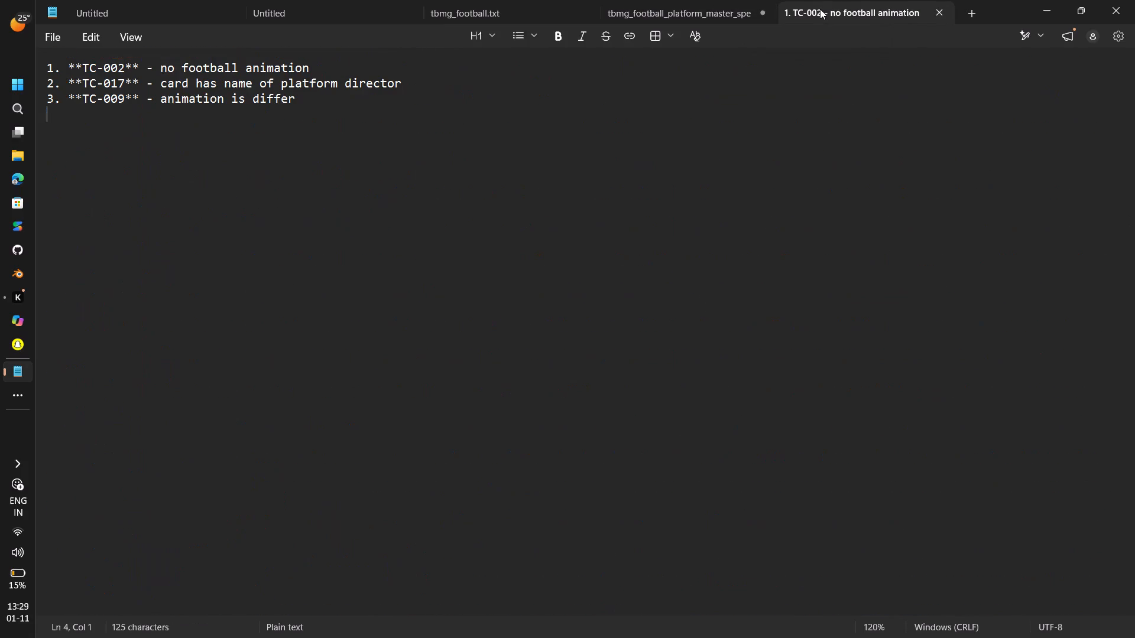
click(258, 85)
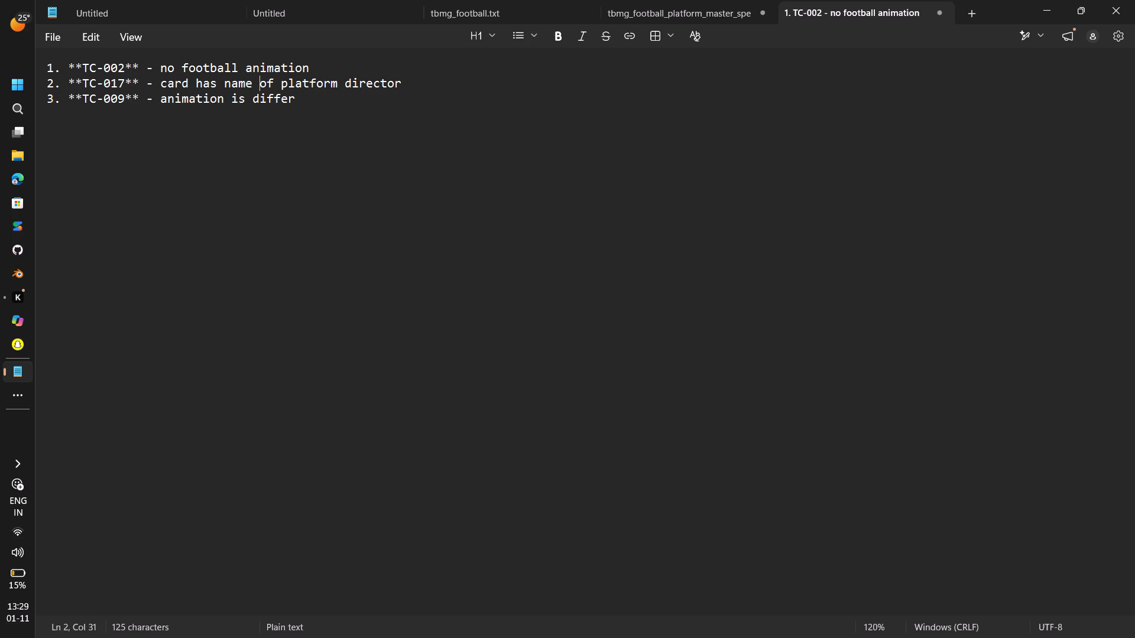
click(282, 83)
text(sunil)
key(space)
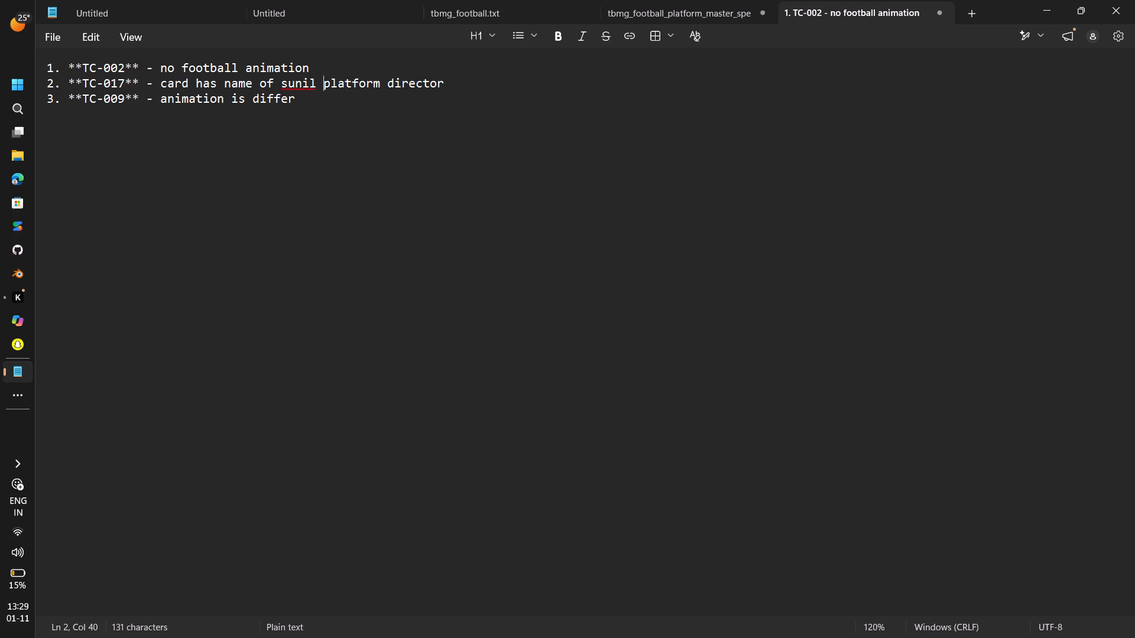
text(chhe)
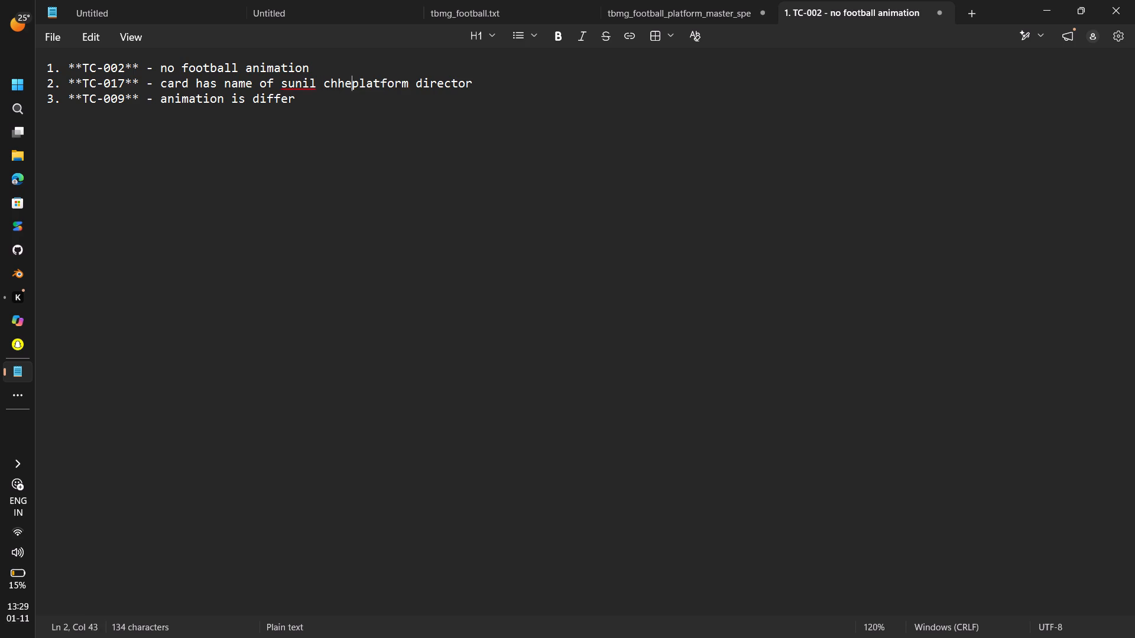
text(tri)
key(space)
text(acad)
text(emy a)
text(dmin)
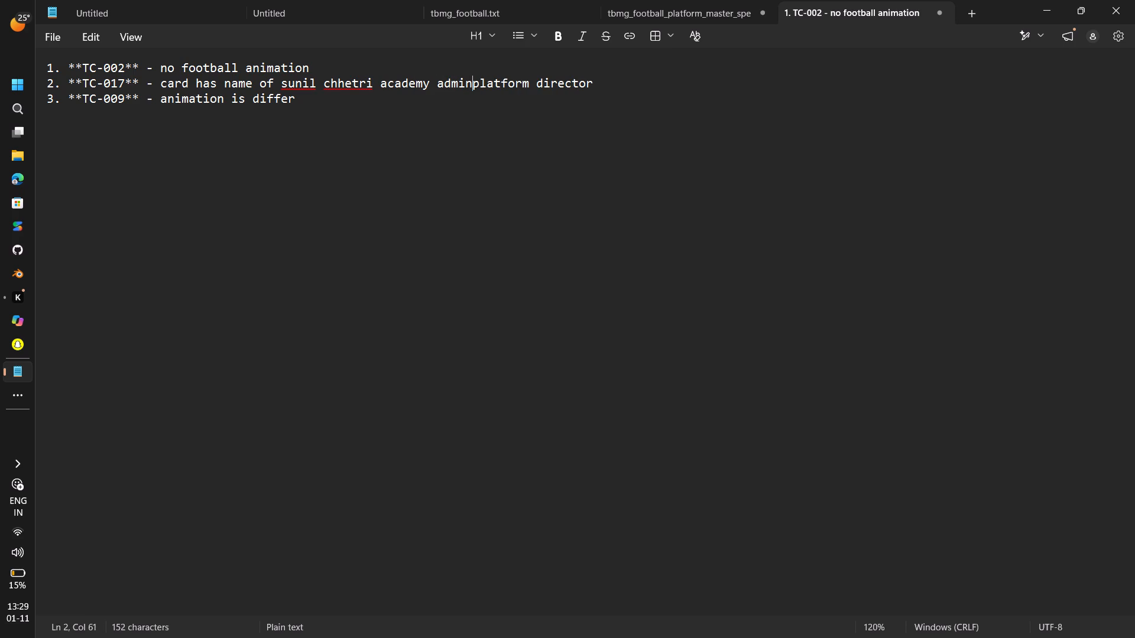
Delete "platform director" from the end of the TC-017 finding.
key(Right)
key(Right)
key(Right)
key(Right)
key(Right)
key(Right)
key(Right)
key(Right)
key(Right)
key(Right)
key(Right)
key(Right)
key(Right)
key(Right)
key(Right)
key(Right)
key(Right)
key(Right)
key(Right)
key(Right)
key(Left)
key(Left)
key(Left)
key(BackSpace)
key(BackSpace)
key(BackSpace)
key(BackSpace)
key(BackSpace)
key(BackSpace)
key(BackSpace)
key(BackSpace)
key(BackSpace)
key(BackSpace)
key(BackSpace)
key(BackSpace)
key(BackSpace)
key(BackSpace)
key(BackSpace)
key(BackSpace)
key(BackSpace)
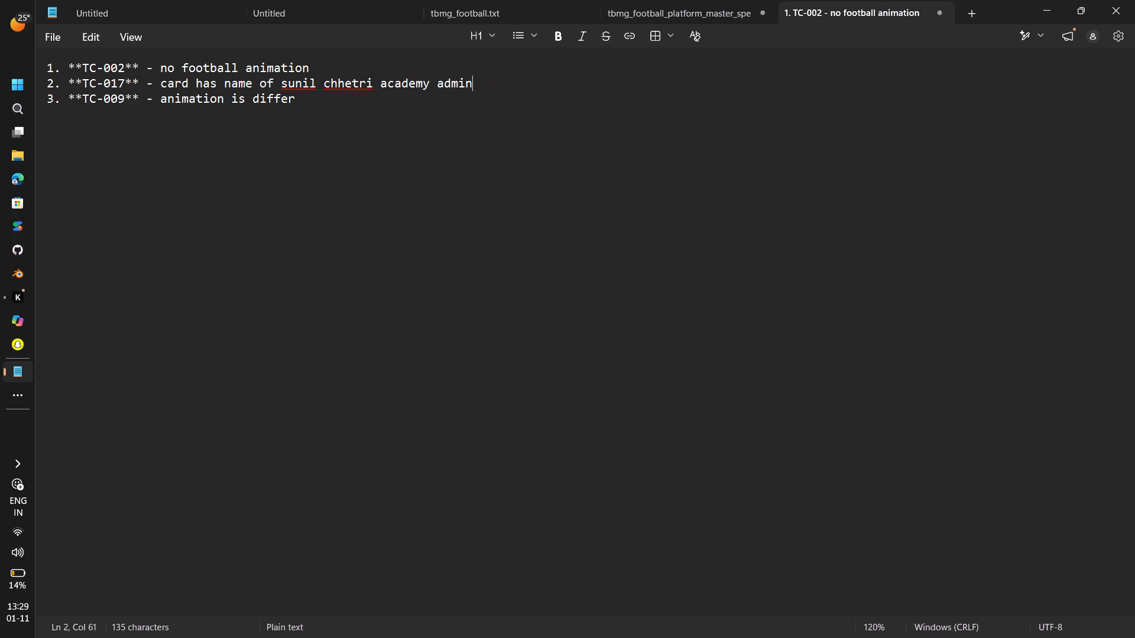
Copy the TC-009 finding into item 2, moving the TC-017 finding onto its own line below it.
drag(306, 102, 200, 110)
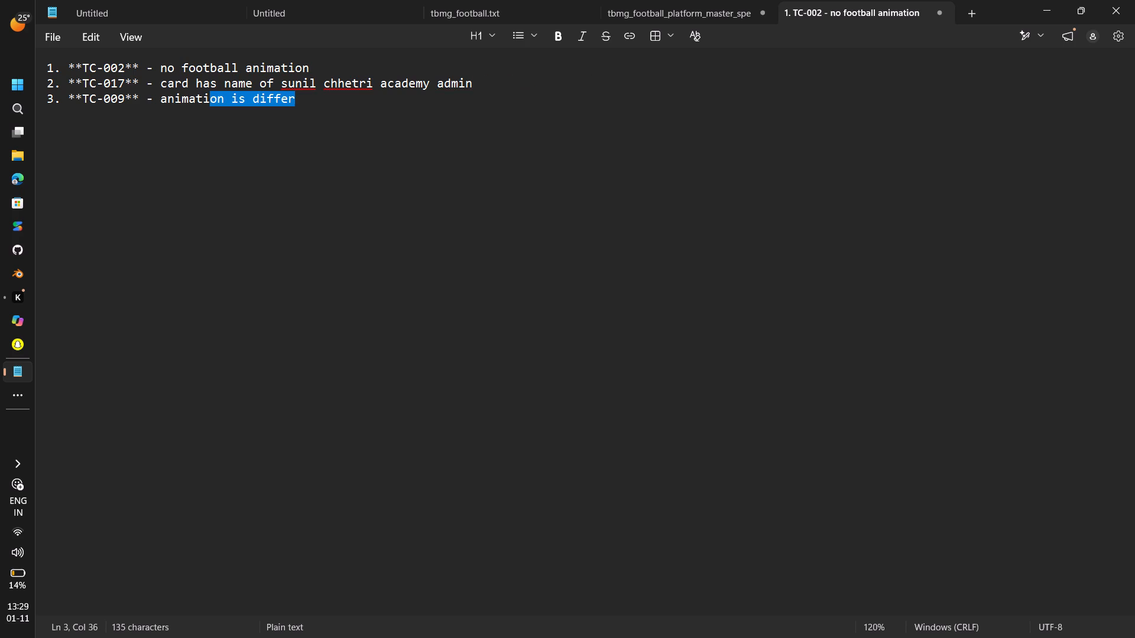
drag(200, 110, 69, 108)
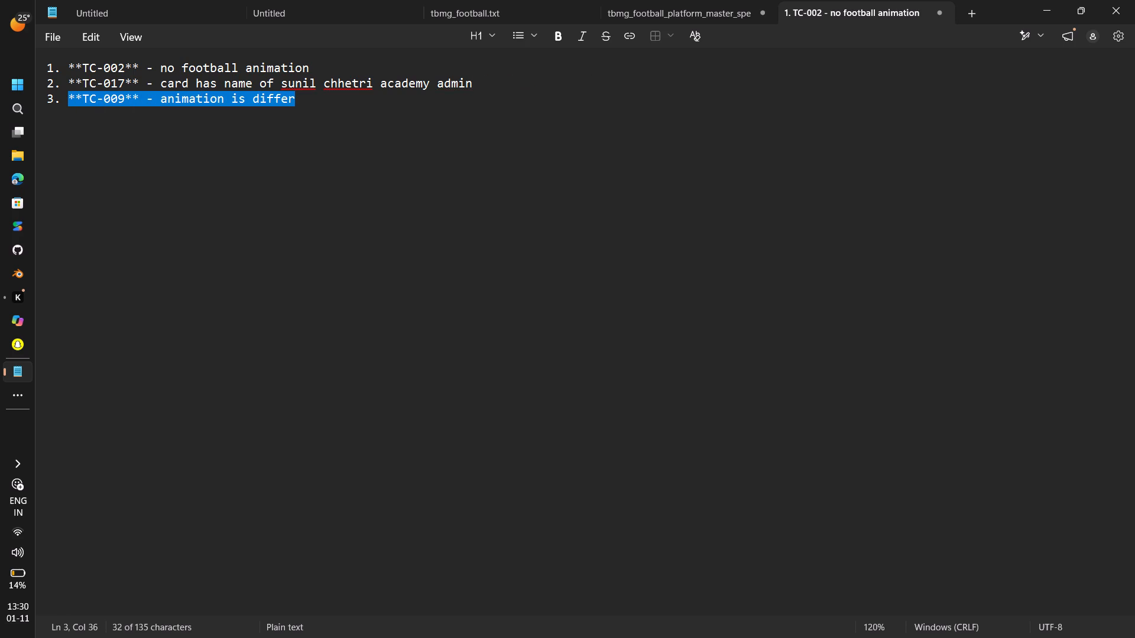
key(ctrl+c)
click(68, 79)
key(Return)
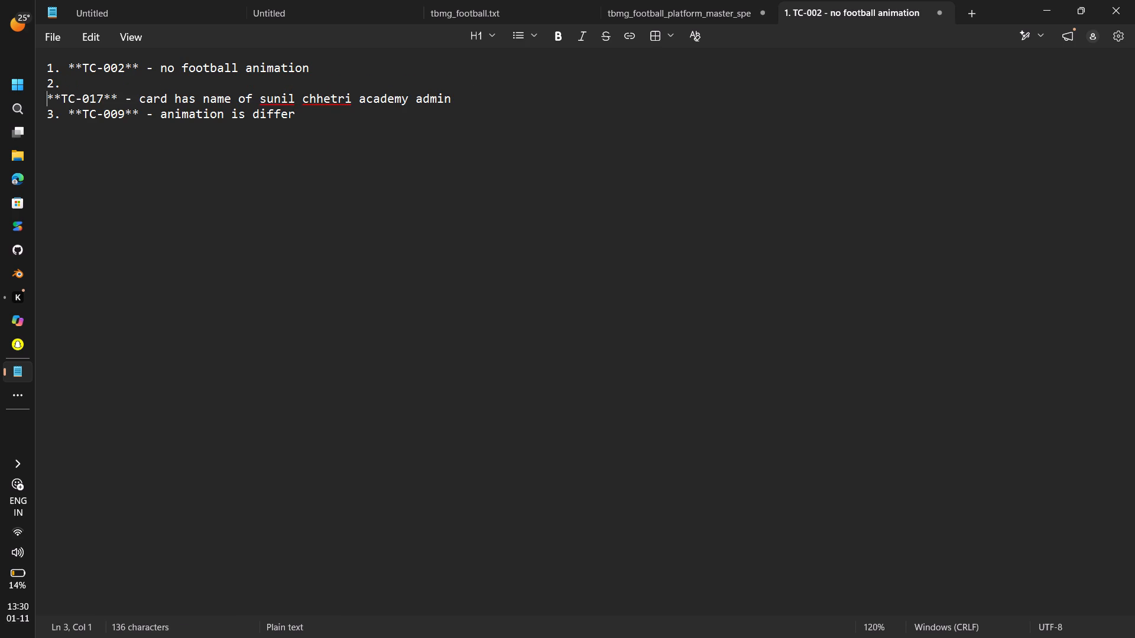
click(90, 83)
key(ctrl+v)
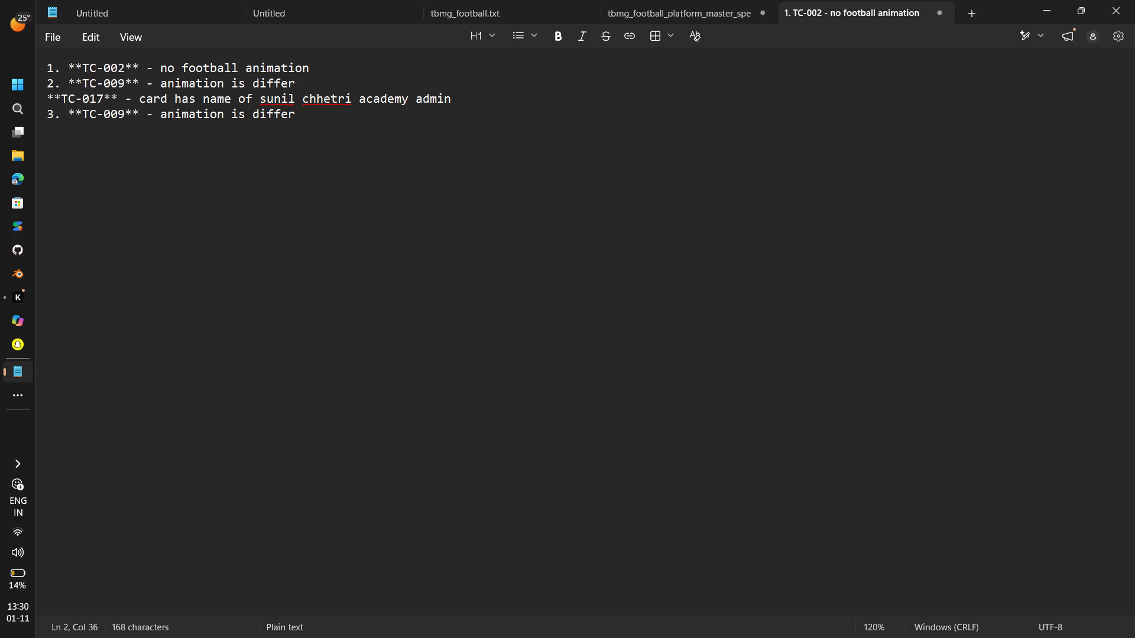
Number the TC-017 finding as 4.
click(50, 95)
text(4.)
key(space)
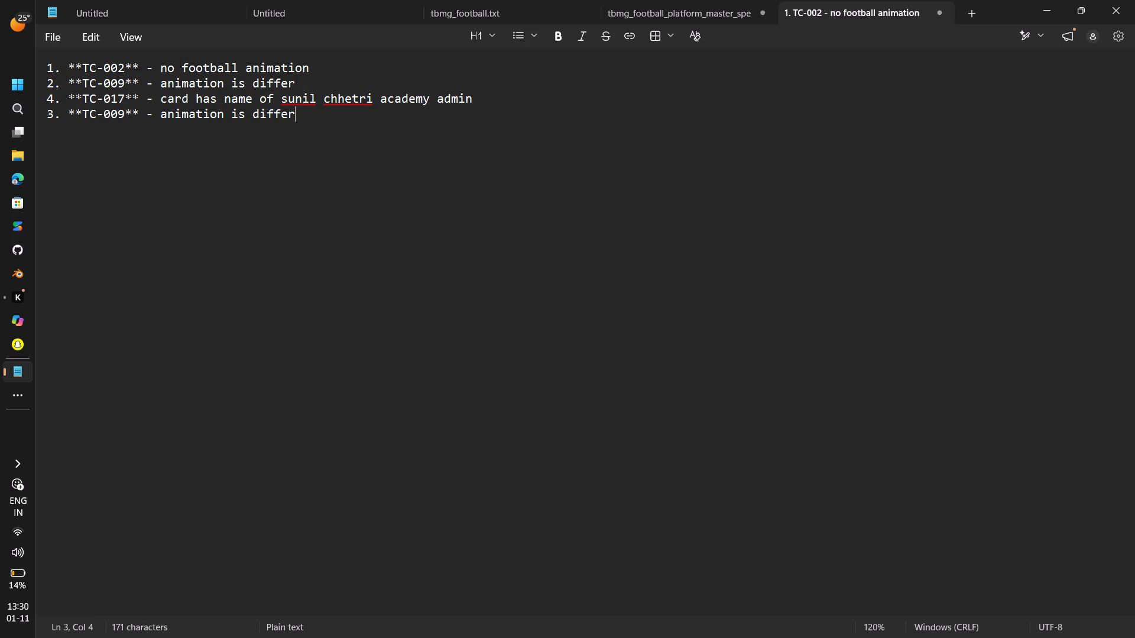
Delete the duplicate TC-009 line at the end of the findings list.
click(310, 115)
drag(310, 115, 49, 114)
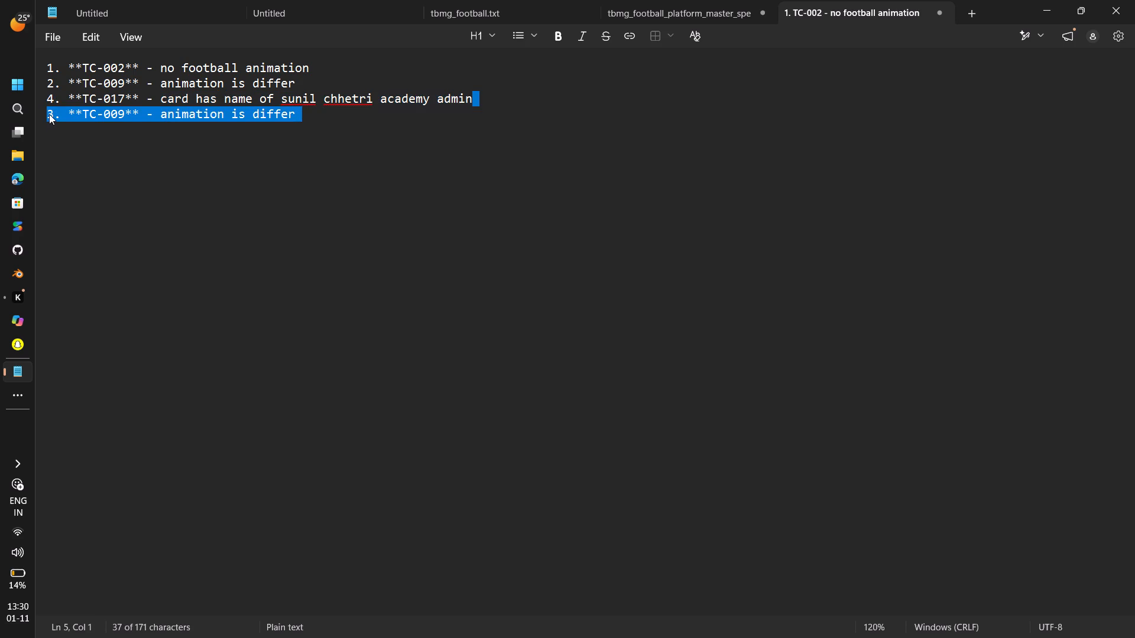
key(BackSpace)
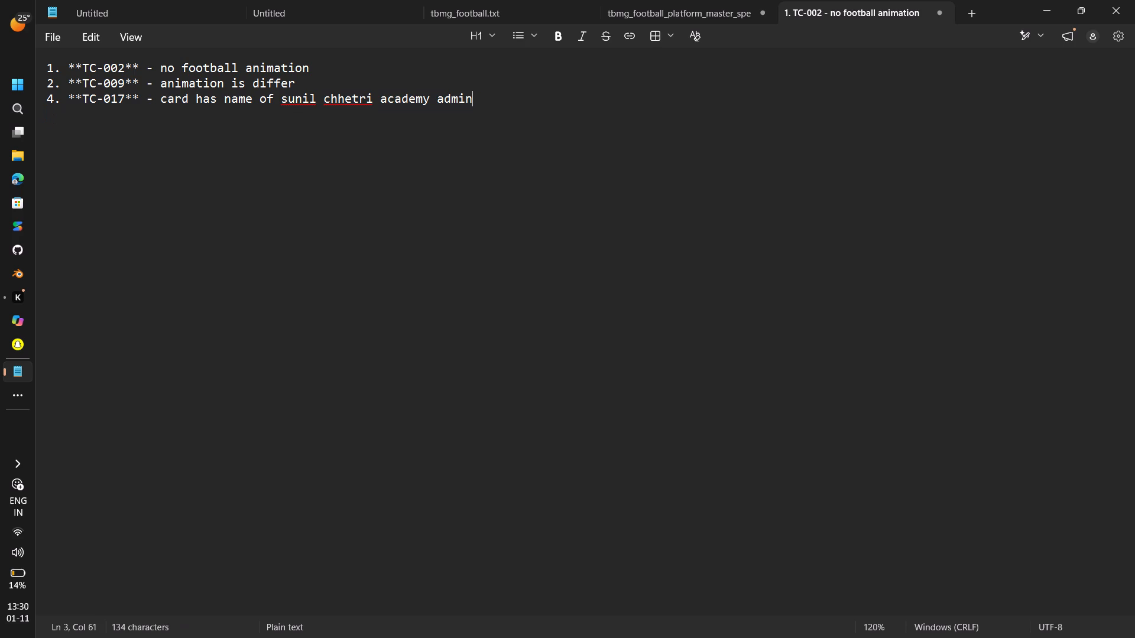
Start a new item numbered 5 below the TC-017 finding.
key(Return)
key(5)
key(period)
Return to the master specification and highlight the TC-019 Guardian login row for checking.
click(692, 8)
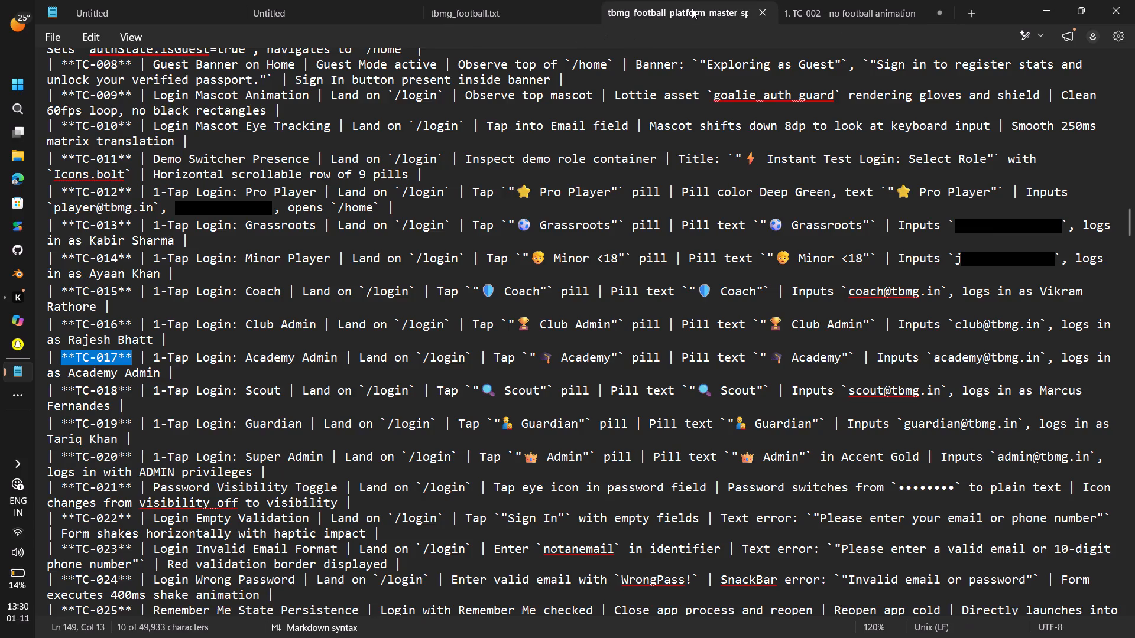
scroll(209, 377, down, 1)
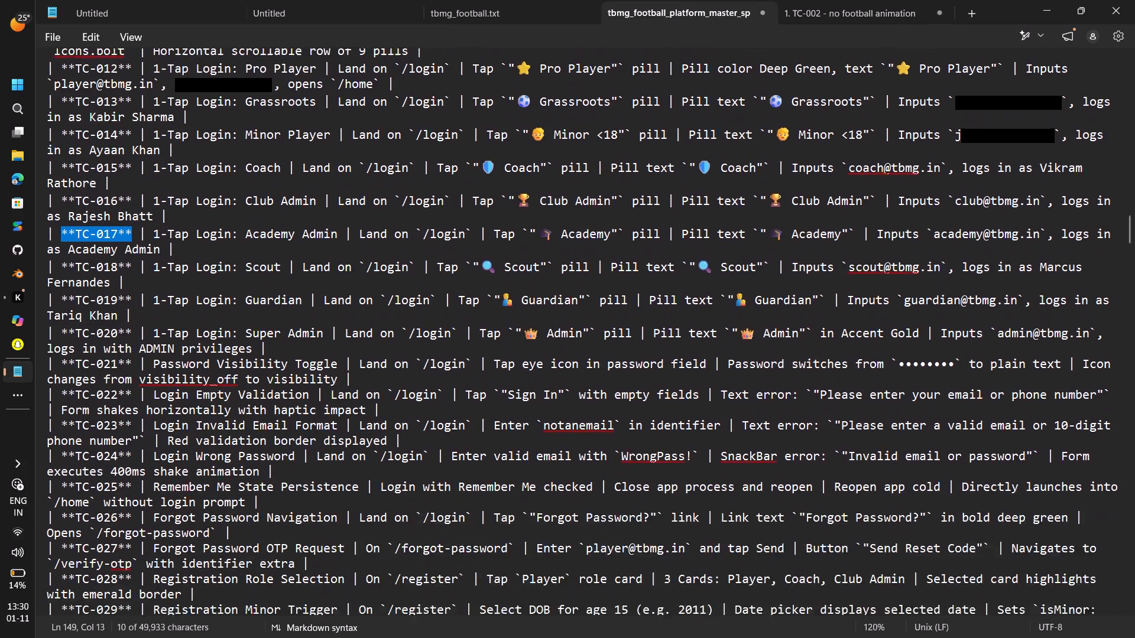
scroll(209, 377, down, 1)
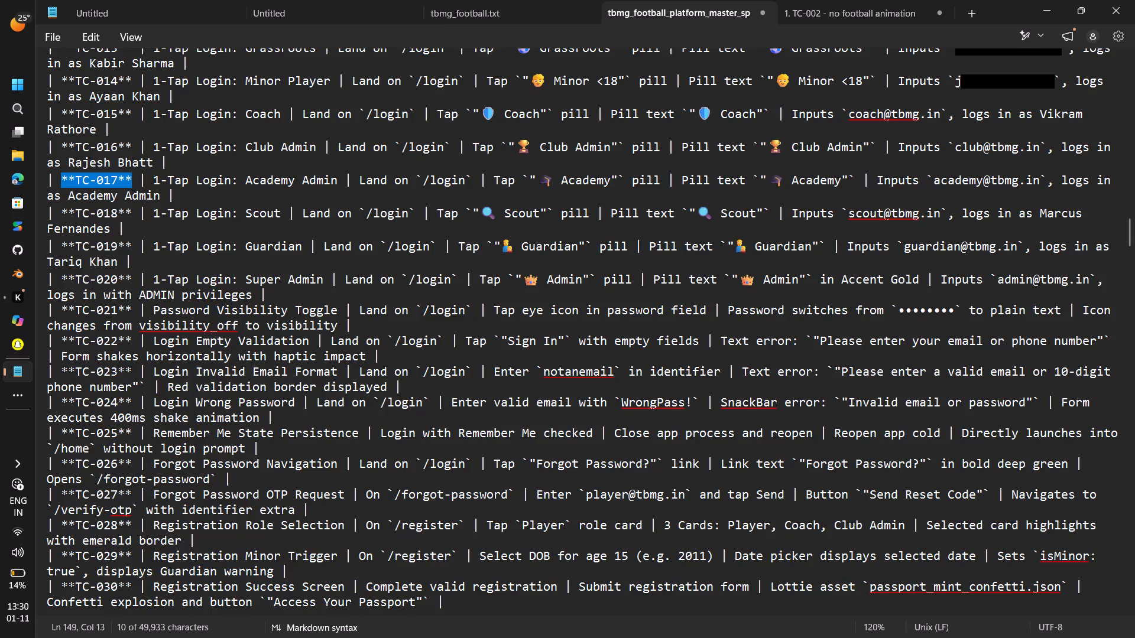
click(40, 245)
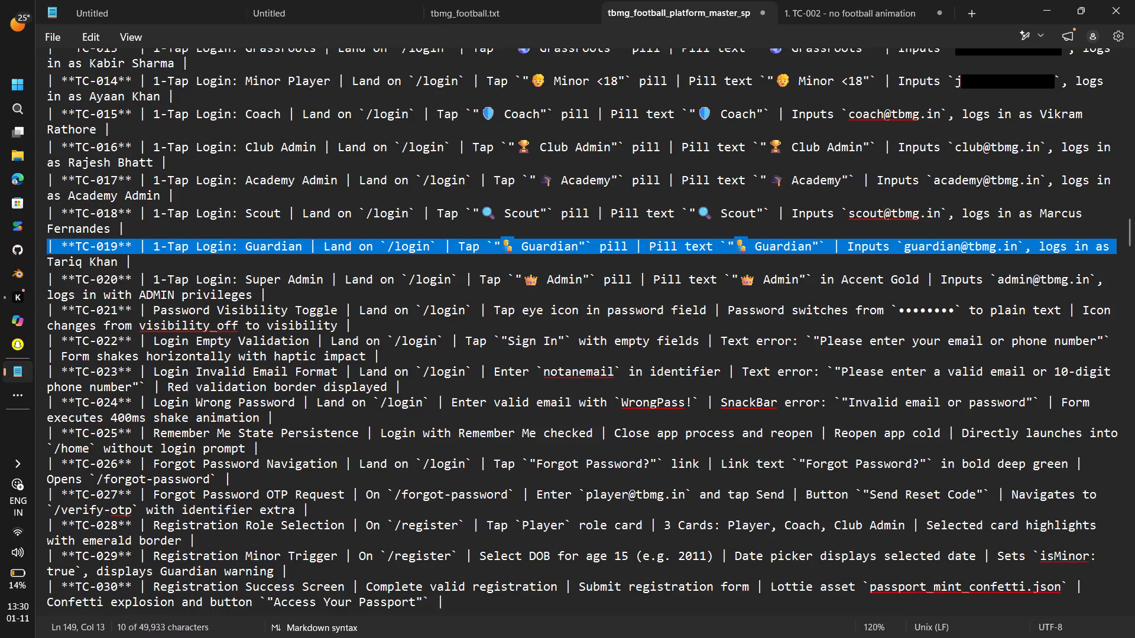
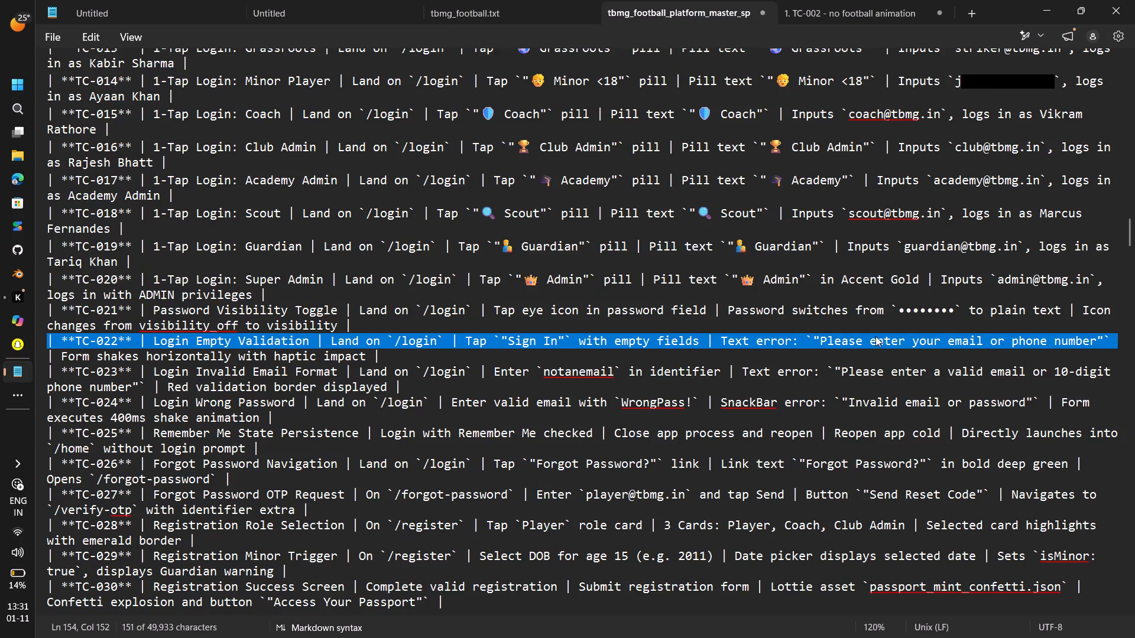
Highlight the TC-023 Login Invalid Email Format row in the master specification for checking.
scroll(417, 360, down, 1)
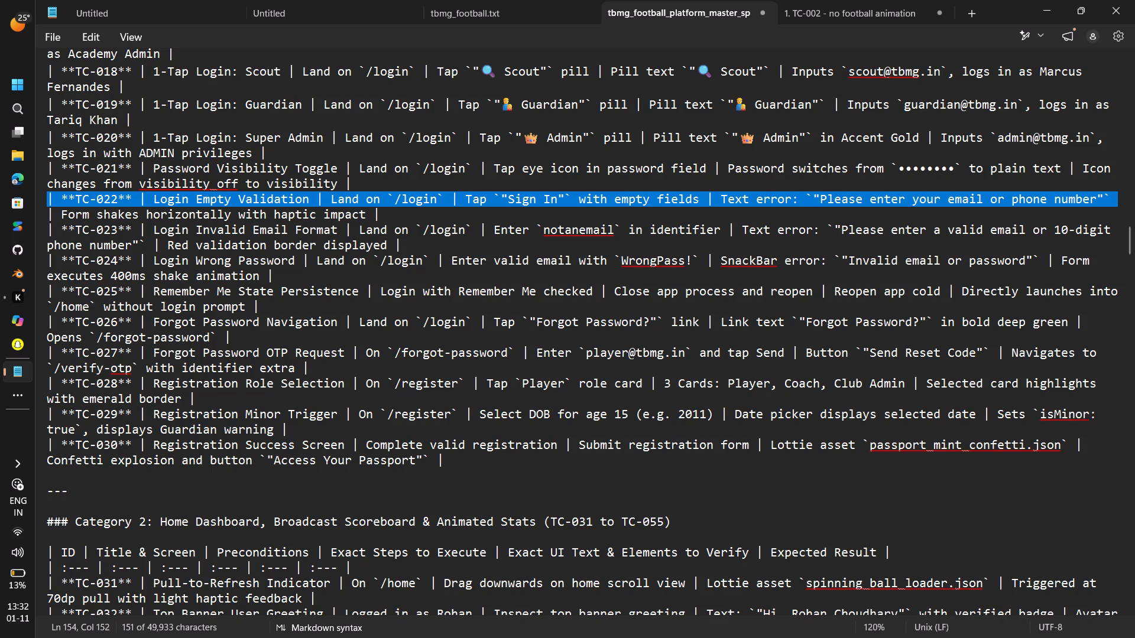
click(43, 229)
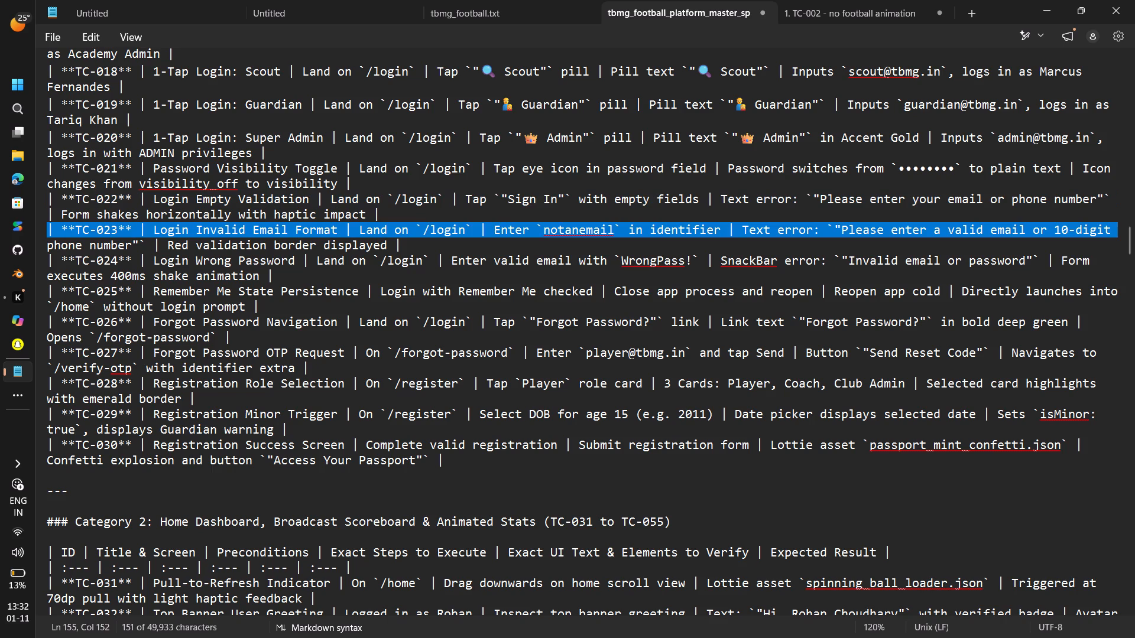
Look up the pre-seeded persona accounts in the specification's Role-Based Access Control (RBAC) Matrix.
scroll(200, 229, up, 6)
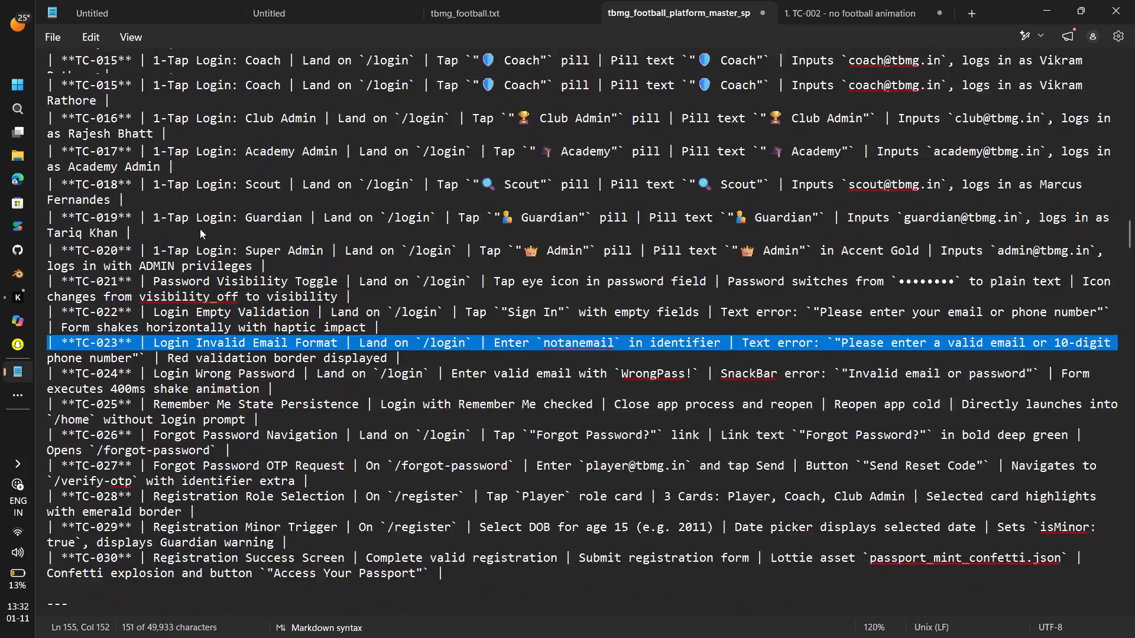
scroll(200, 229, up, 14)
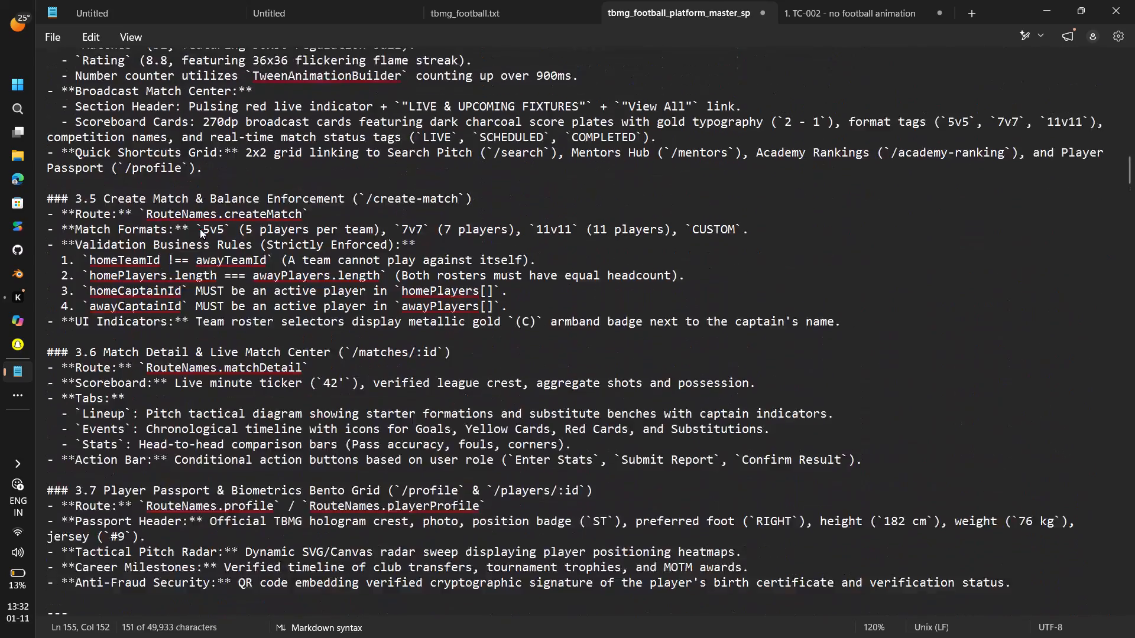
scroll(200, 229, up, 18)
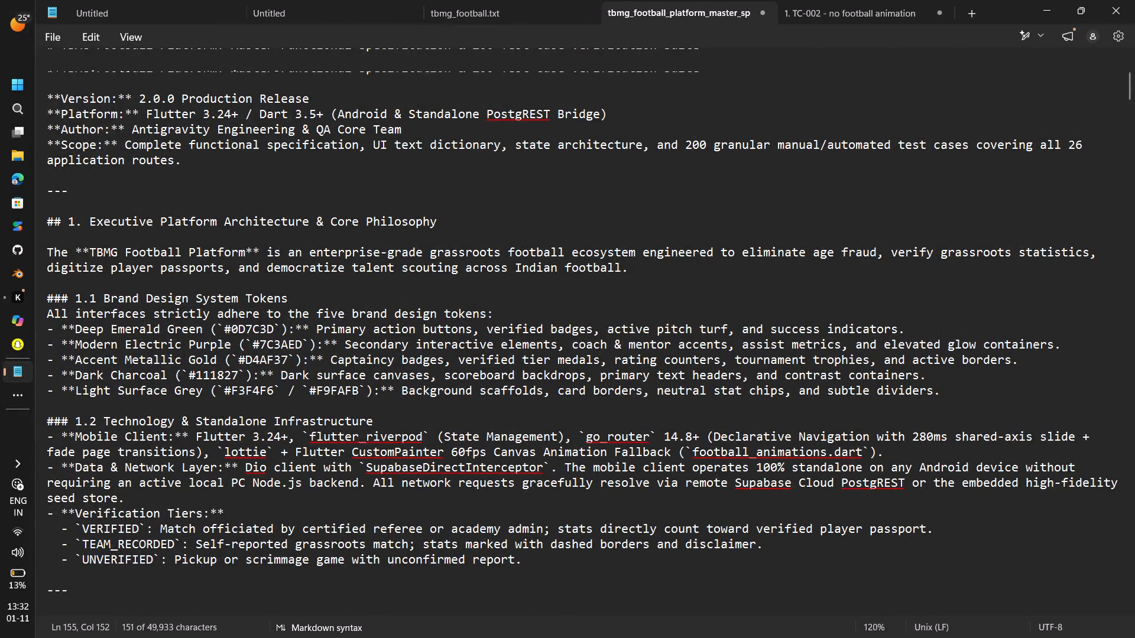
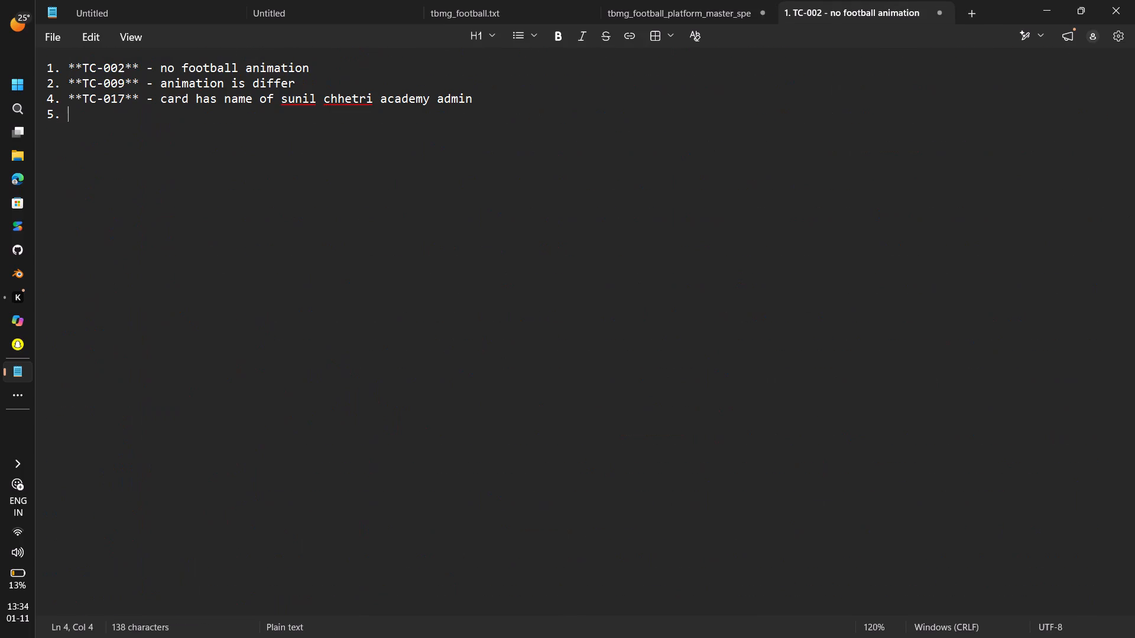
Fill in item 5 of the findings list with the copied **TC-024** ID and the note "- slid animation and came back".
key(ctrl+v)
text(-)
key(space)
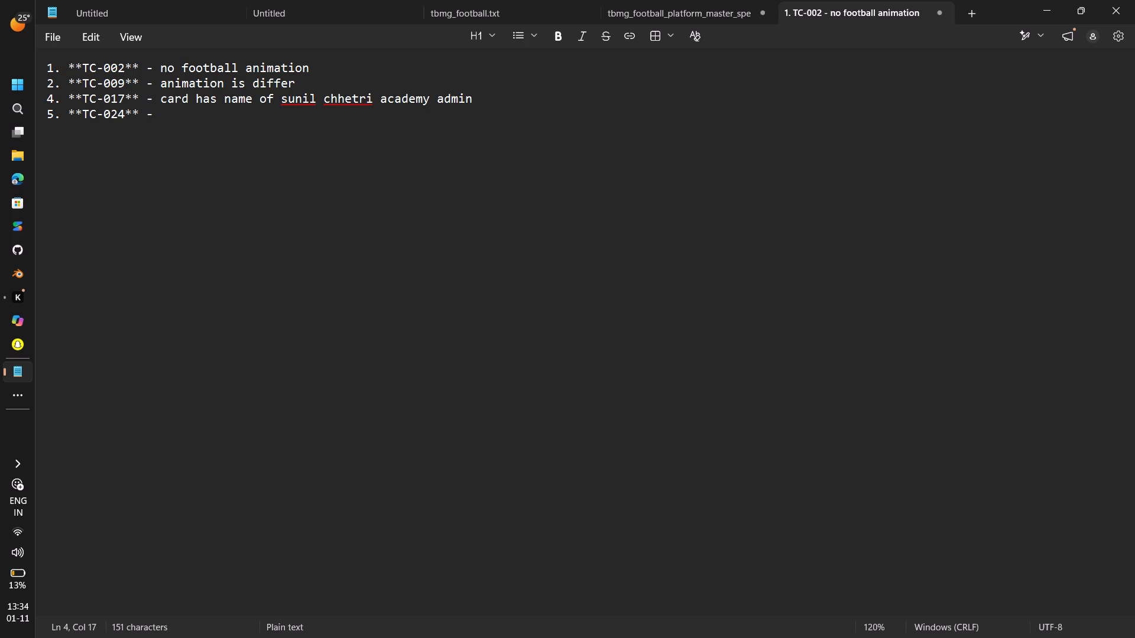
text(slidfe)
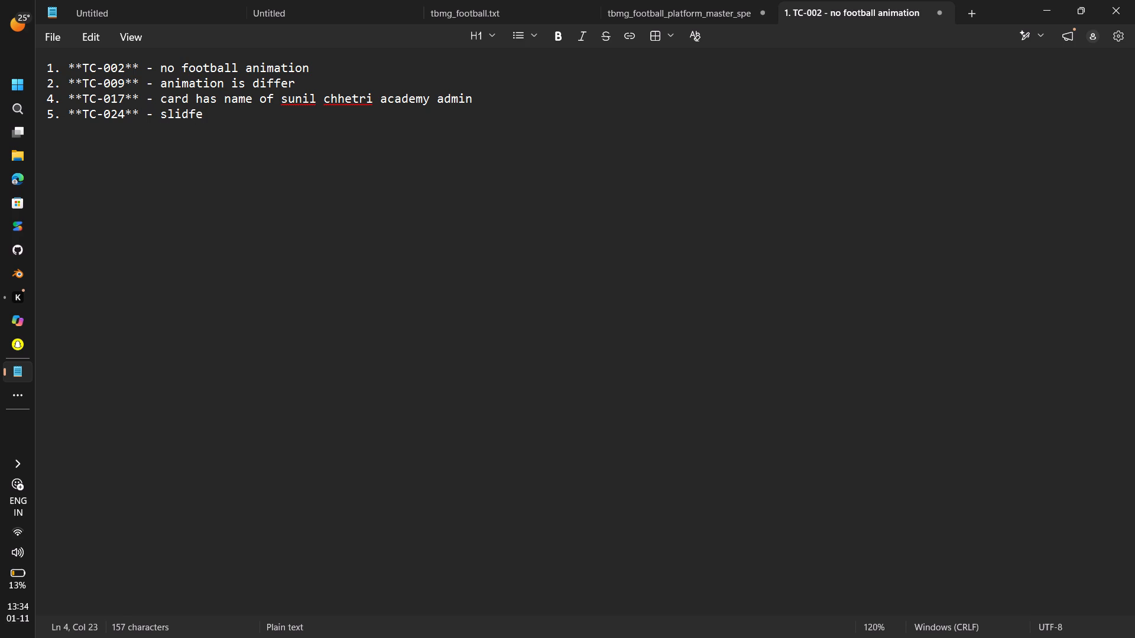
key(BackSpace)
key(BackSpace)
key(space)
text(animatoi)
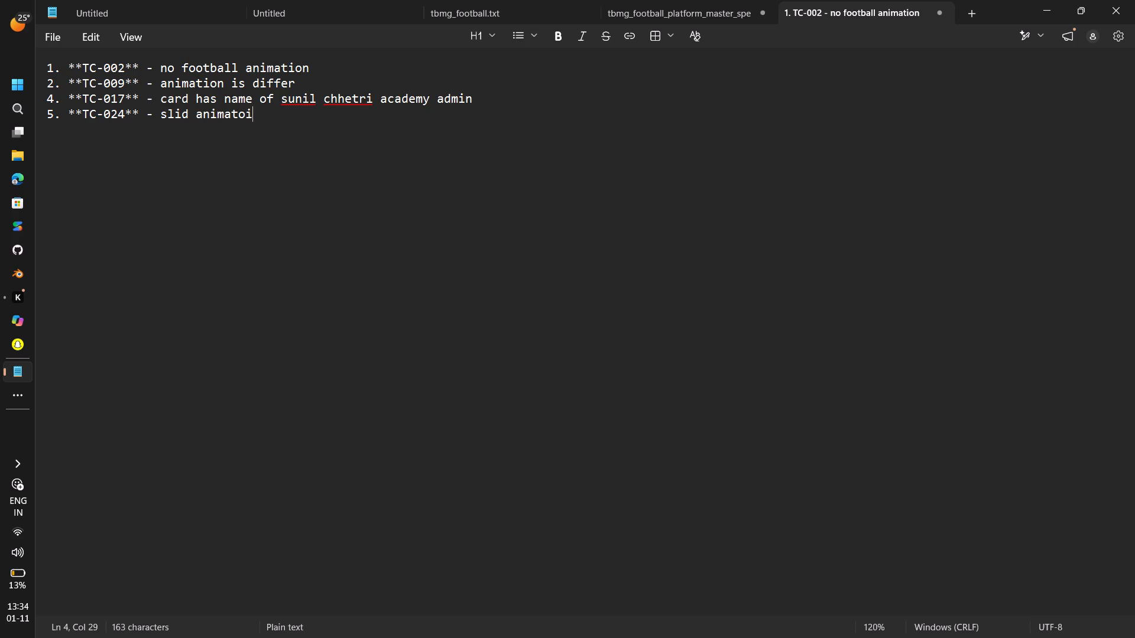
key(BackSpace)
key(BackSpace)
text(ion and camw)
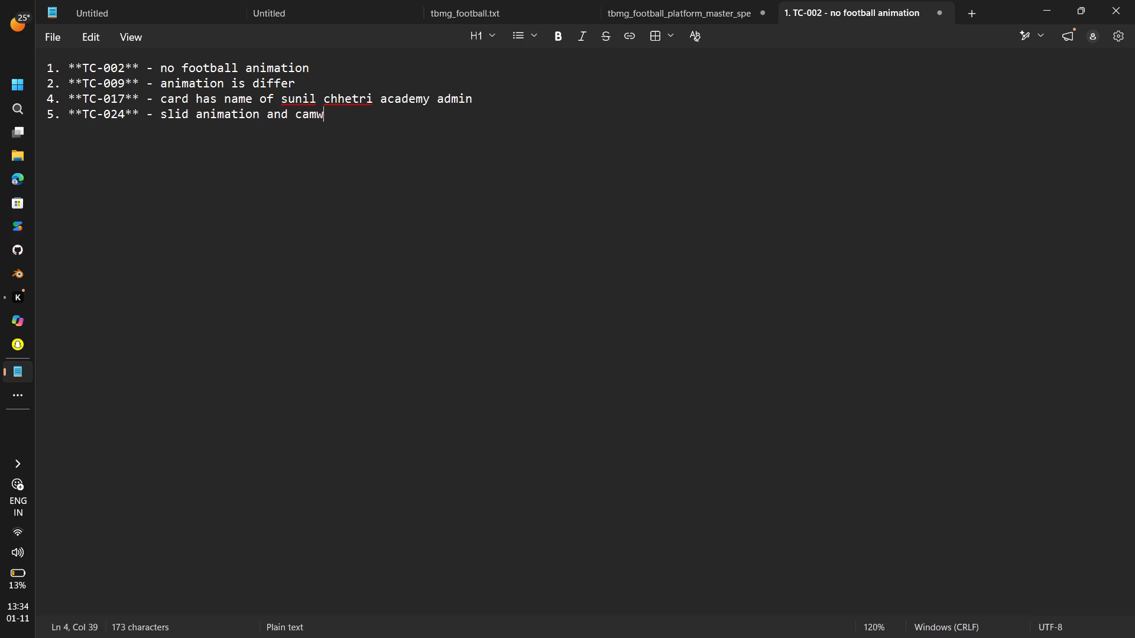
key(BackSpace)
text(e ca)
key(BackSpace)
key(BackSpace)
text(back)
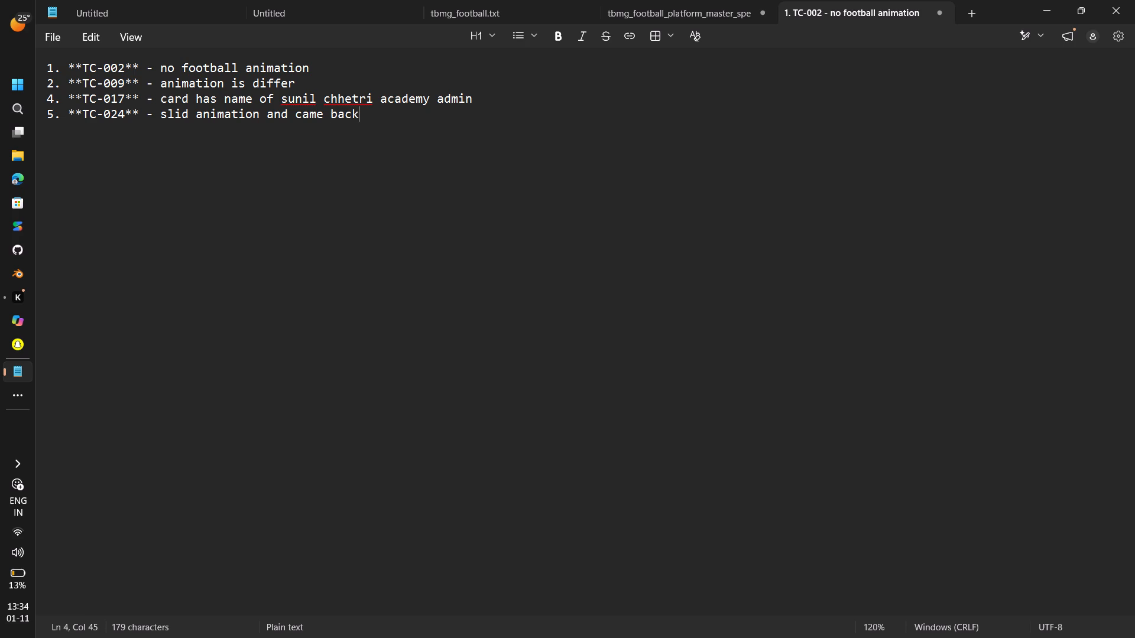
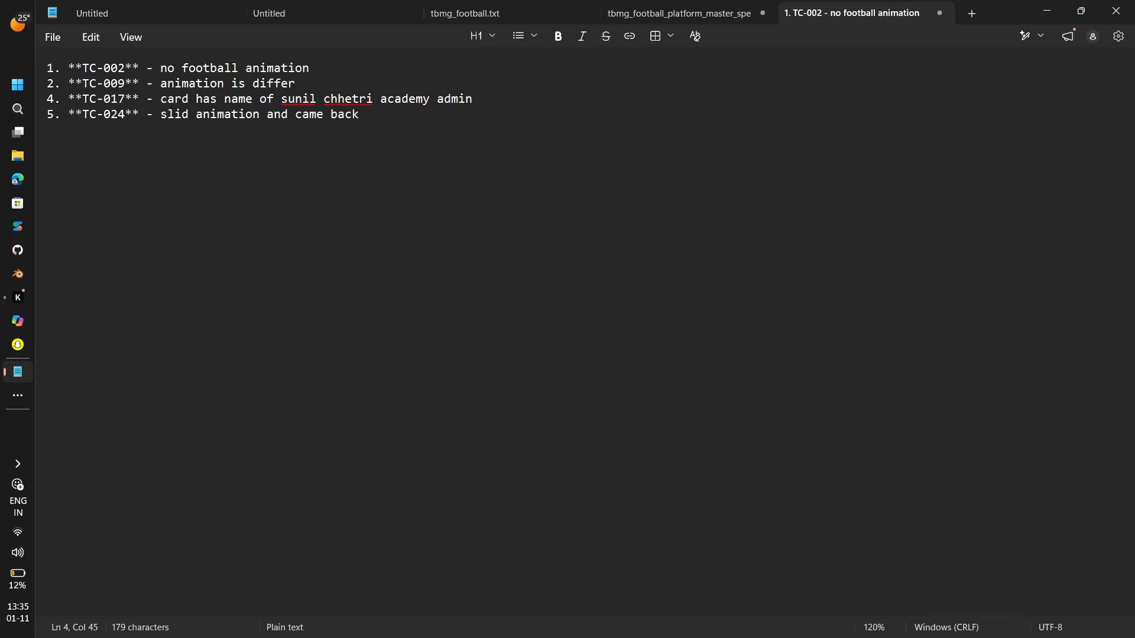
Extend the **TC-024** note in item 5 with "register or login page at welcome screen" and start a new line below it.
click(412, 113)
key(space)
text(register or login page)
key(space)
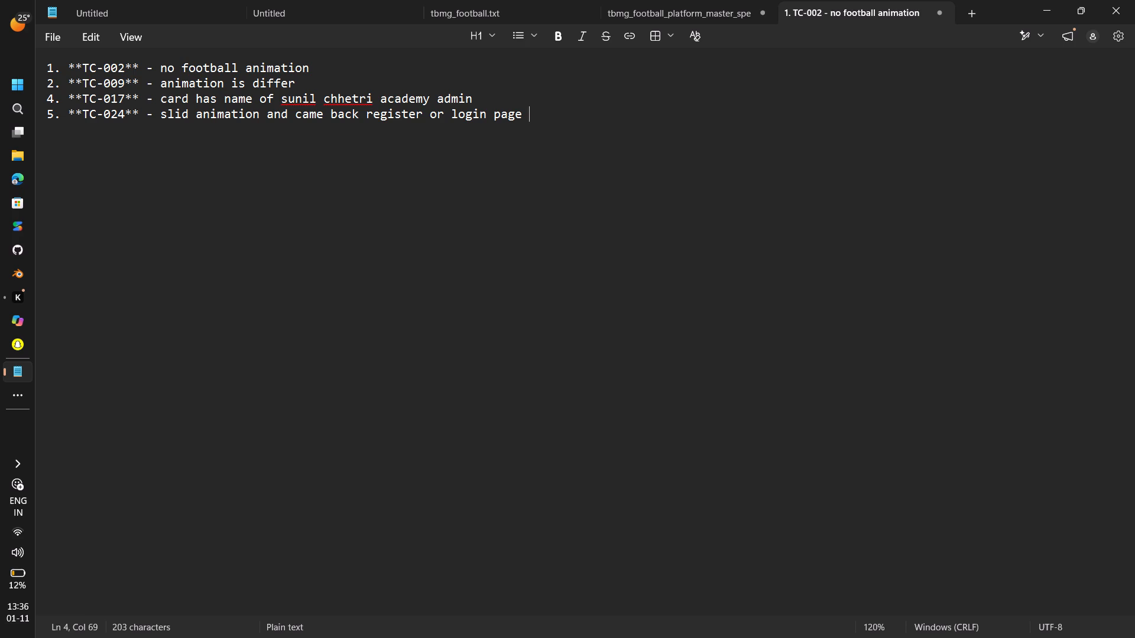
text(at welcome screen)
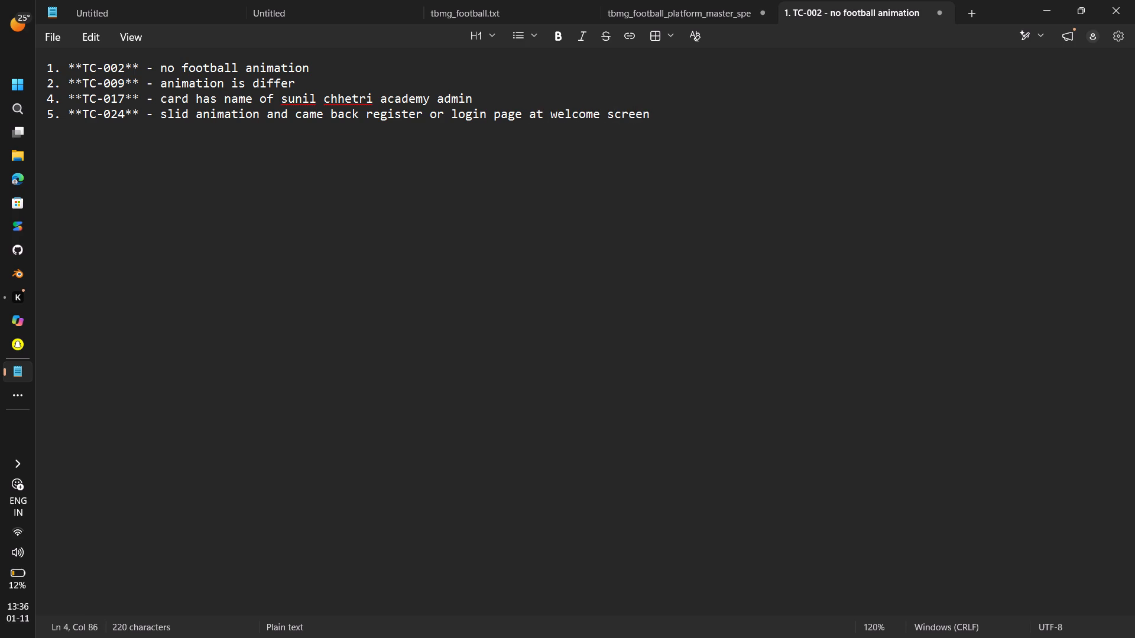
key(Return)
Select the **TC-025** ID of the Remember Me State Persistence case in the master specification.
click(681, 6)
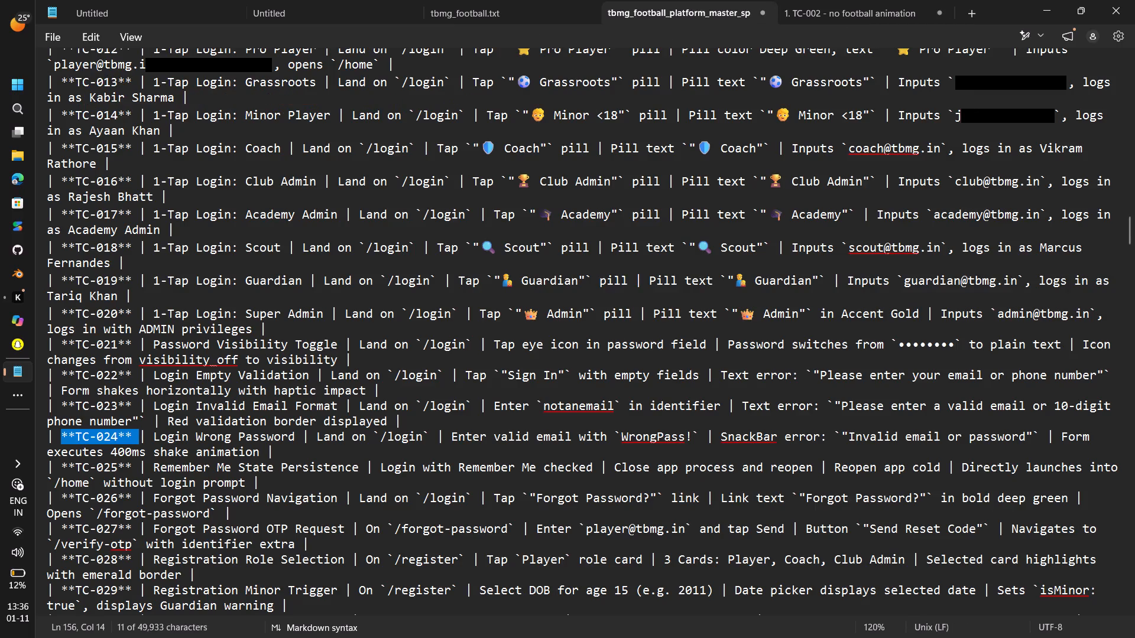
drag(63, 467, 131, 468)
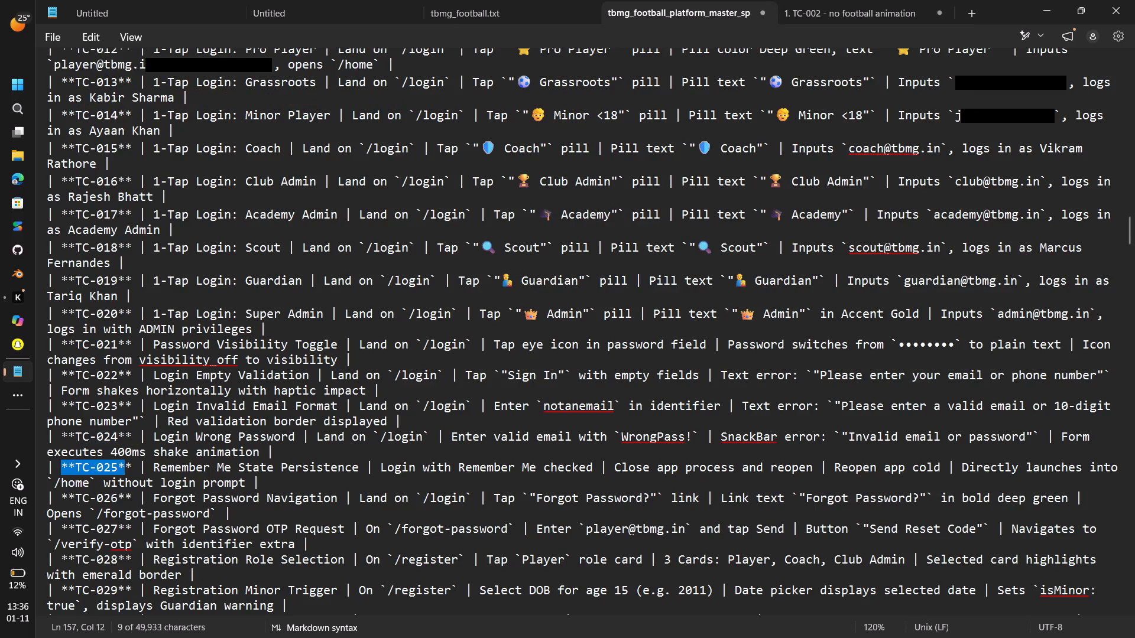
drag(131, 468, 132, 468)
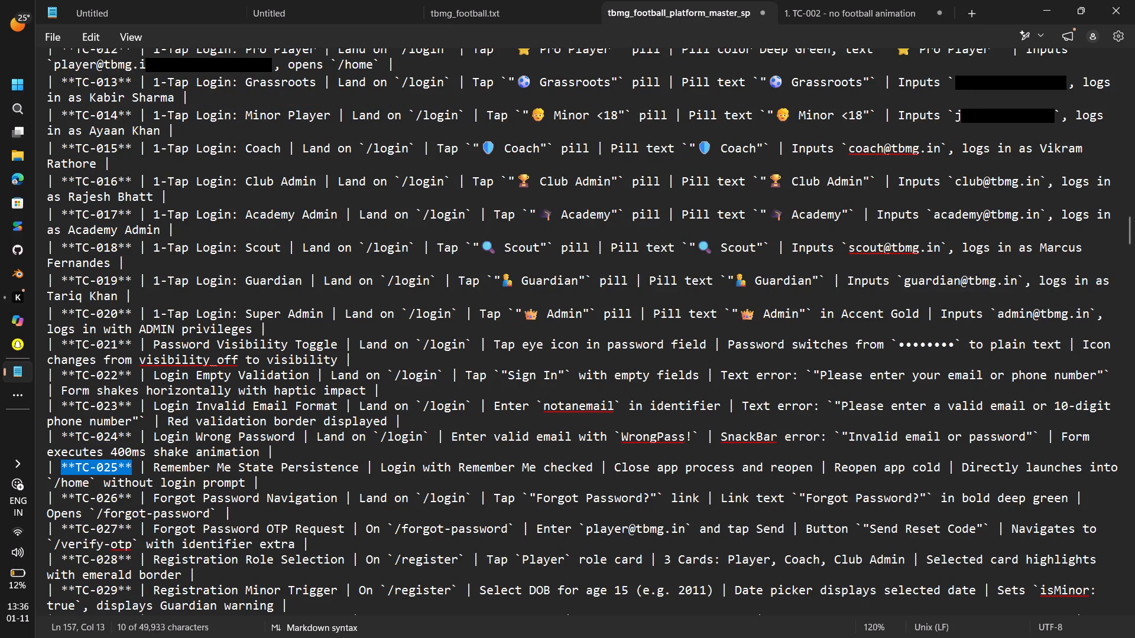
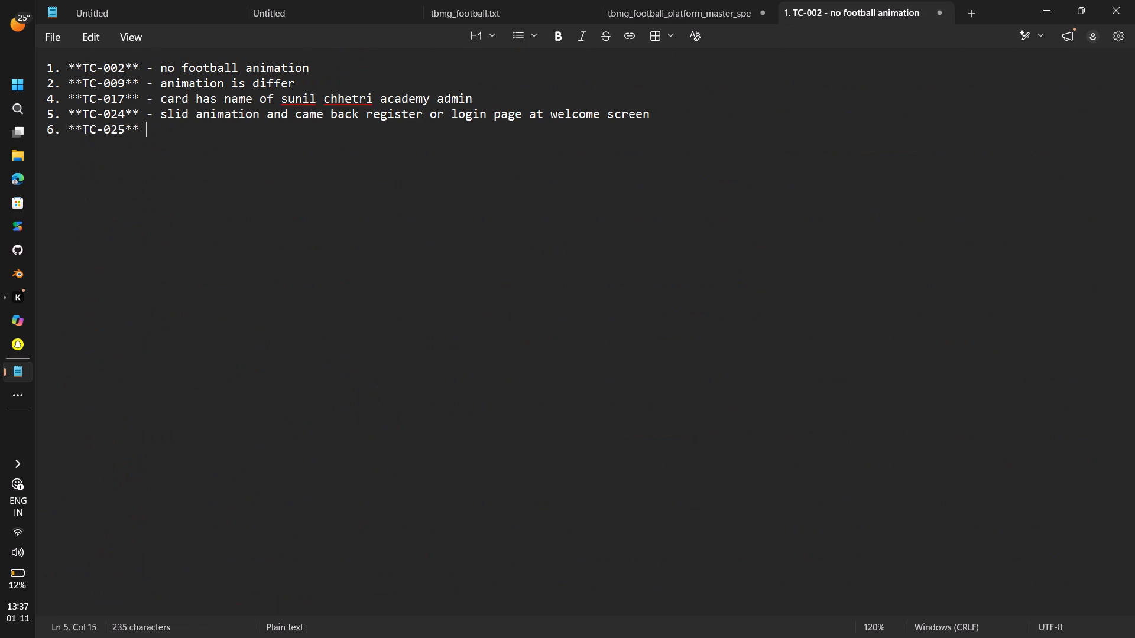
Complete item 6 by adding the note "- no check box" after **TC-025** and start a new line below it.
text(-)
key(space)
text(no b)
key(BackSpace)
text(check box)
key(space)
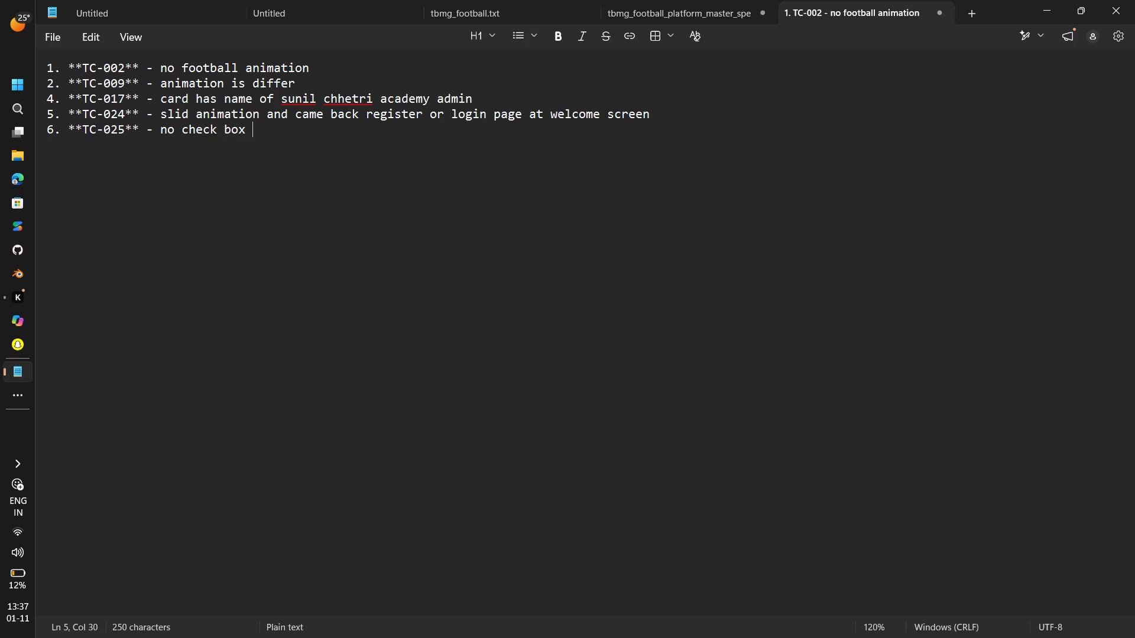
key(Return)
Return to the master specification and examine the test cases that follow TC-025.
click(636, 5)
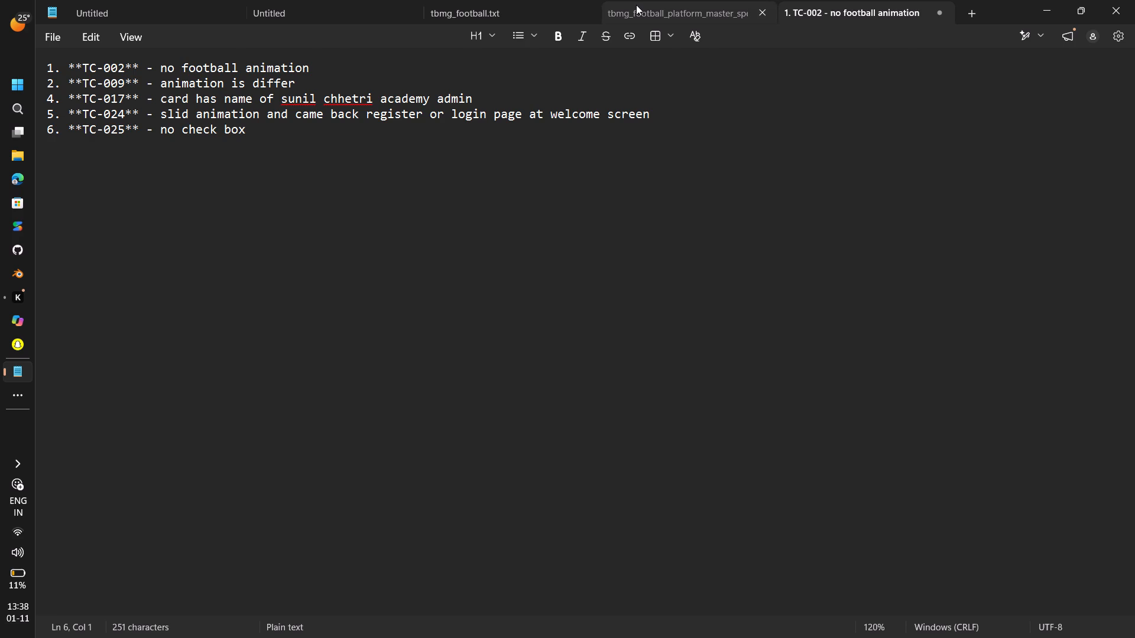
scroll(322, 371, down, 1)
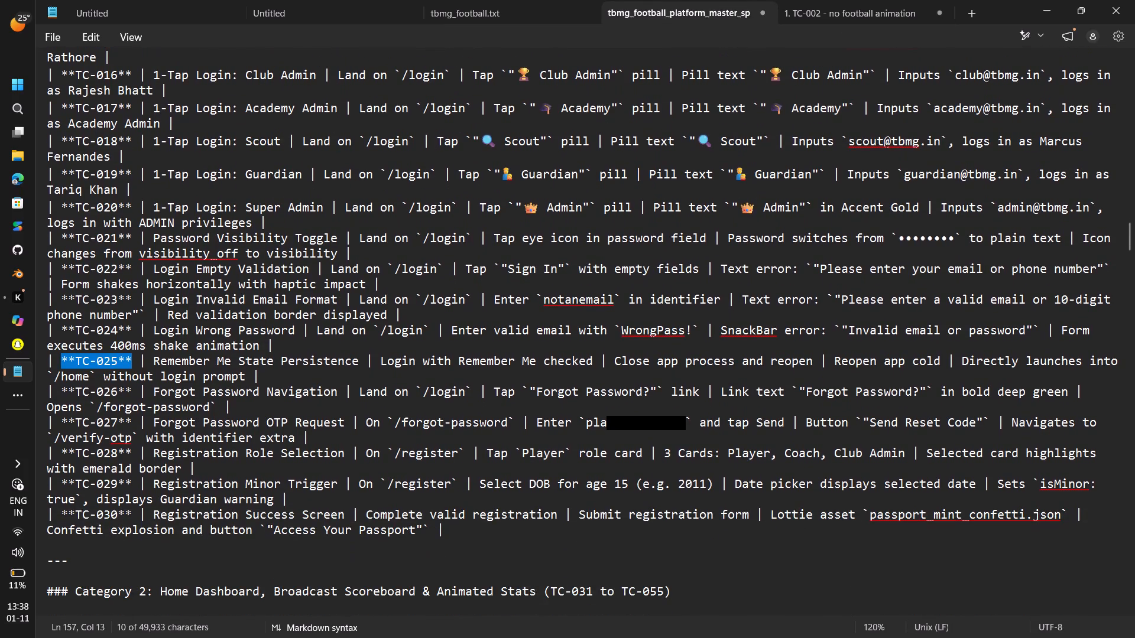
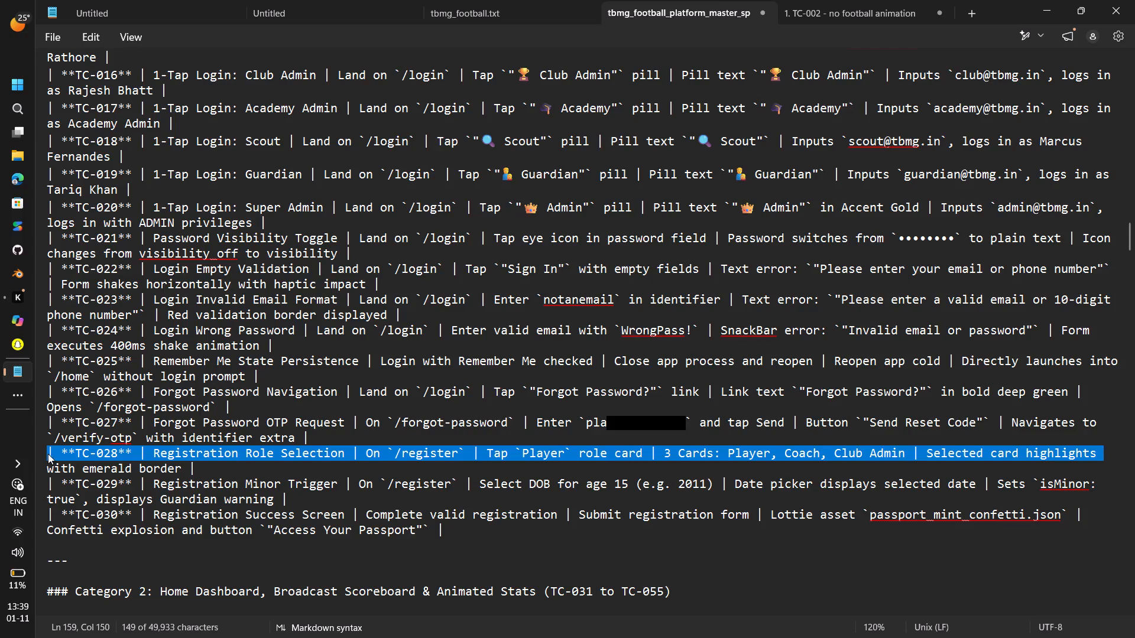
Copy the **TC-028** identifier from the Registration Role Selection row of the master specification.
drag(57, 450, 60, 450)
drag(60, 450, 82, 451)
drag(82, 451, 63, 451)
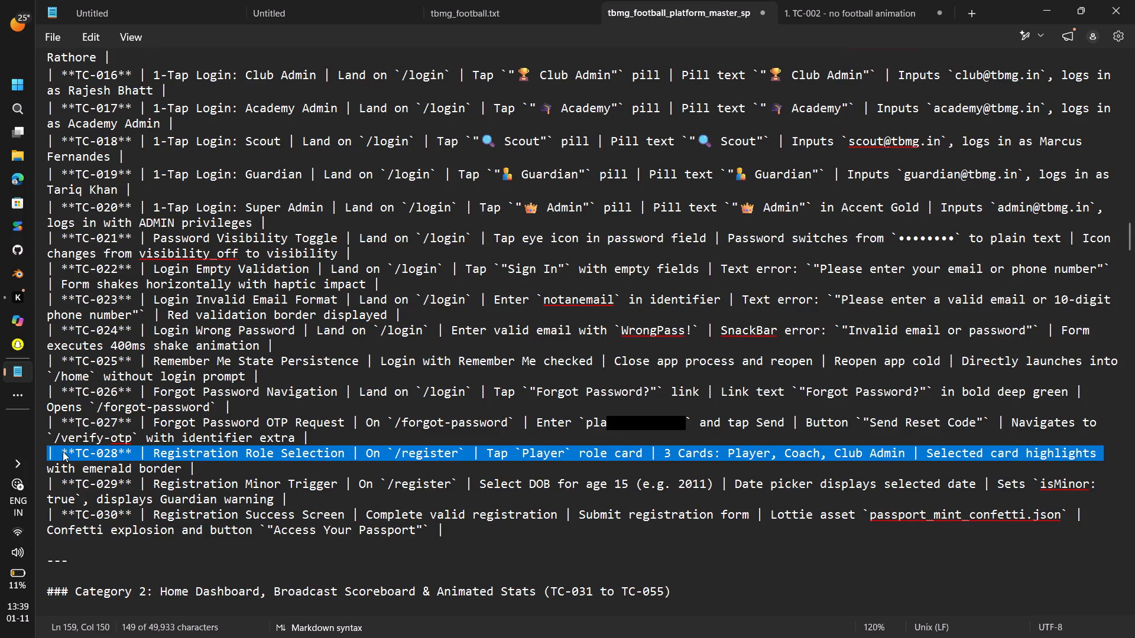
double_click(63, 451)
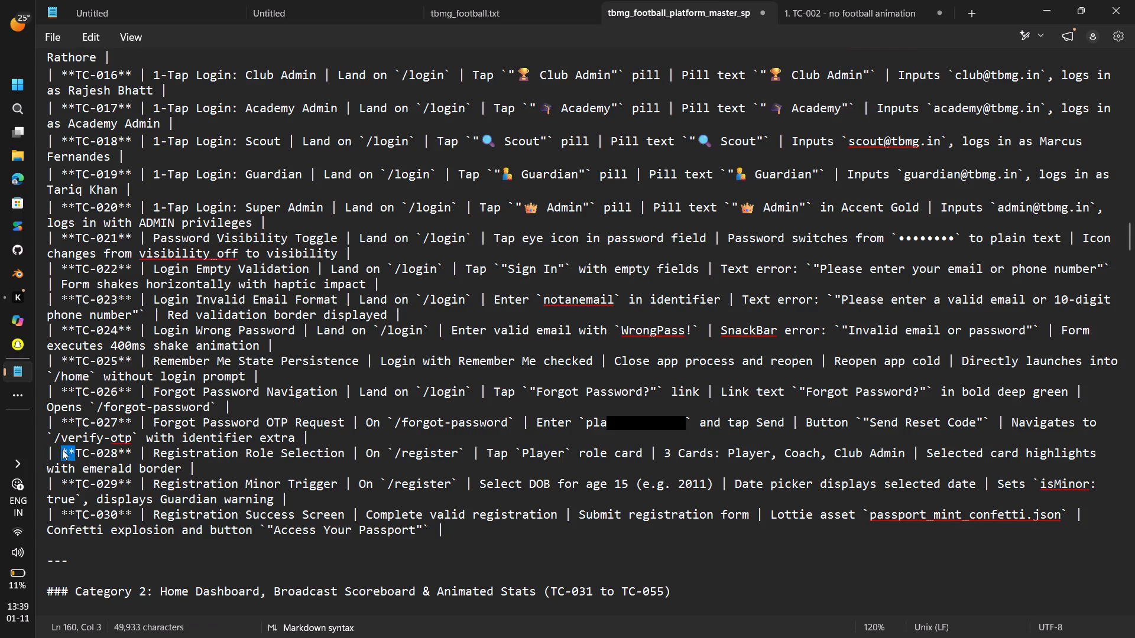
click(62, 450)
drag(62, 450, 127, 450)
key(ctrl+c)
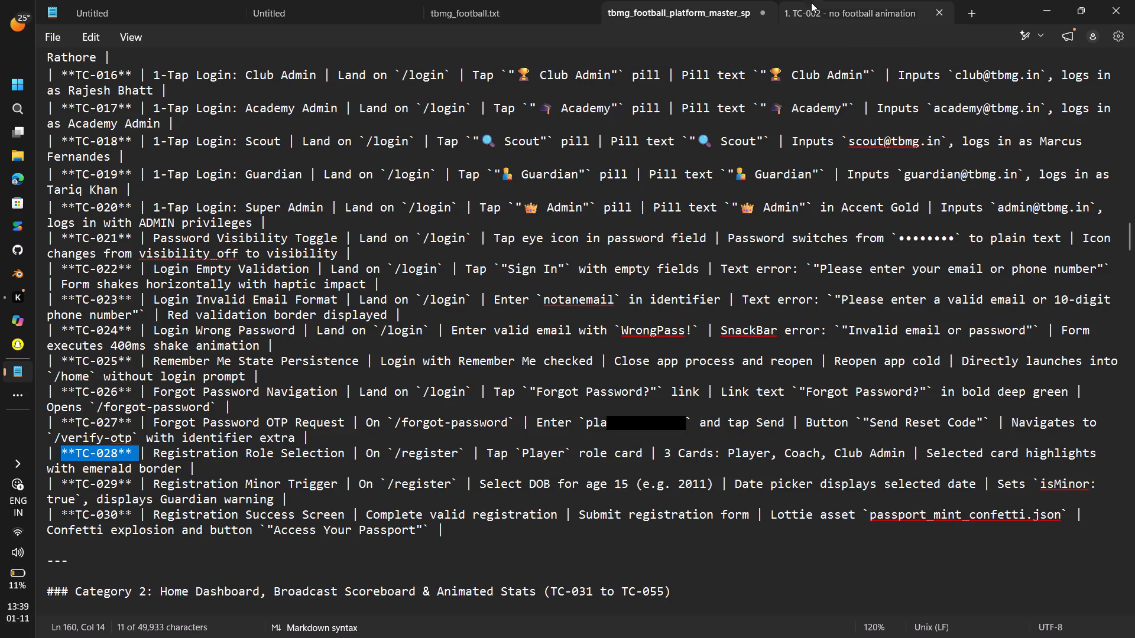
Add item 7 to the findings list with the copied **TC-028** identifier and the note "- 4 cards", ending with a new line.
click(816, 10)
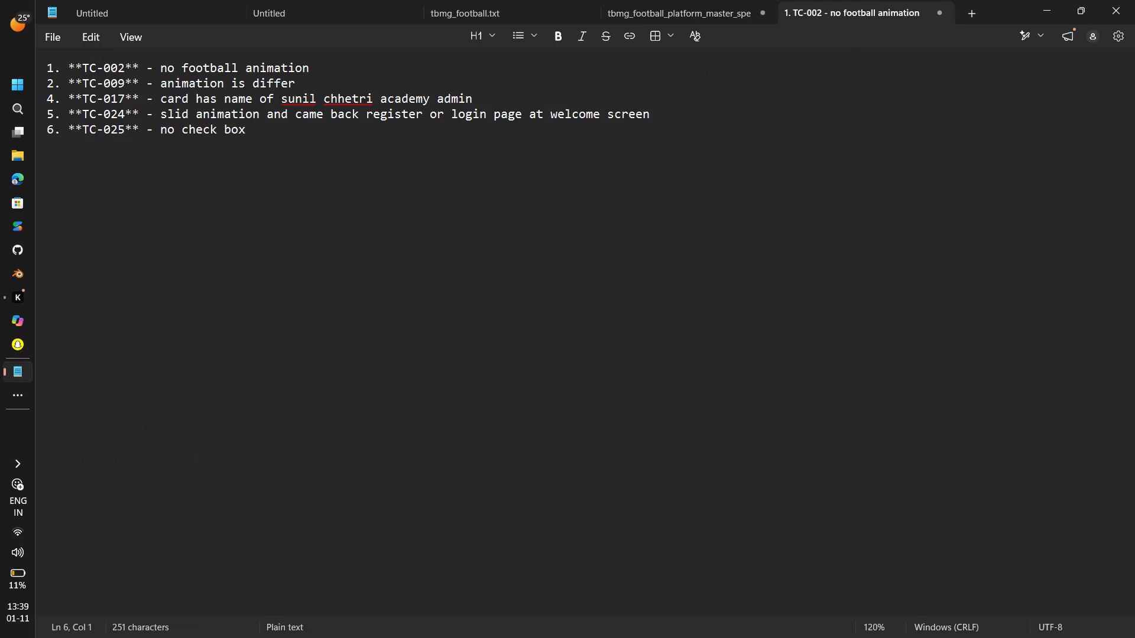
click(271, 139)
key(7)
text(.)
key(space)
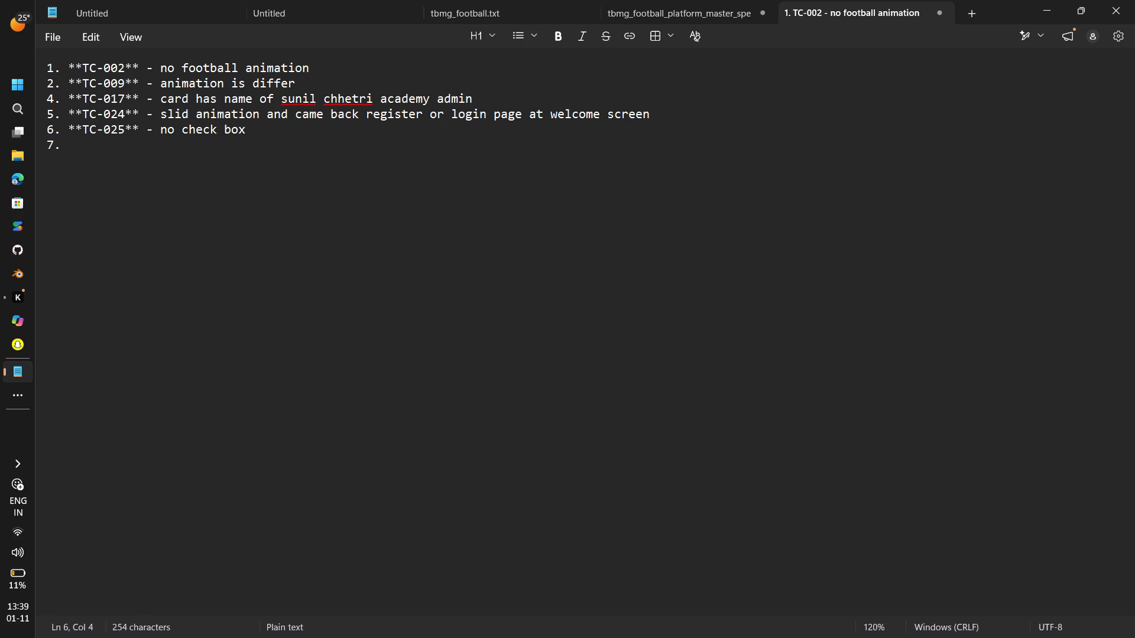
key(ctrl+v)
text(- 4)
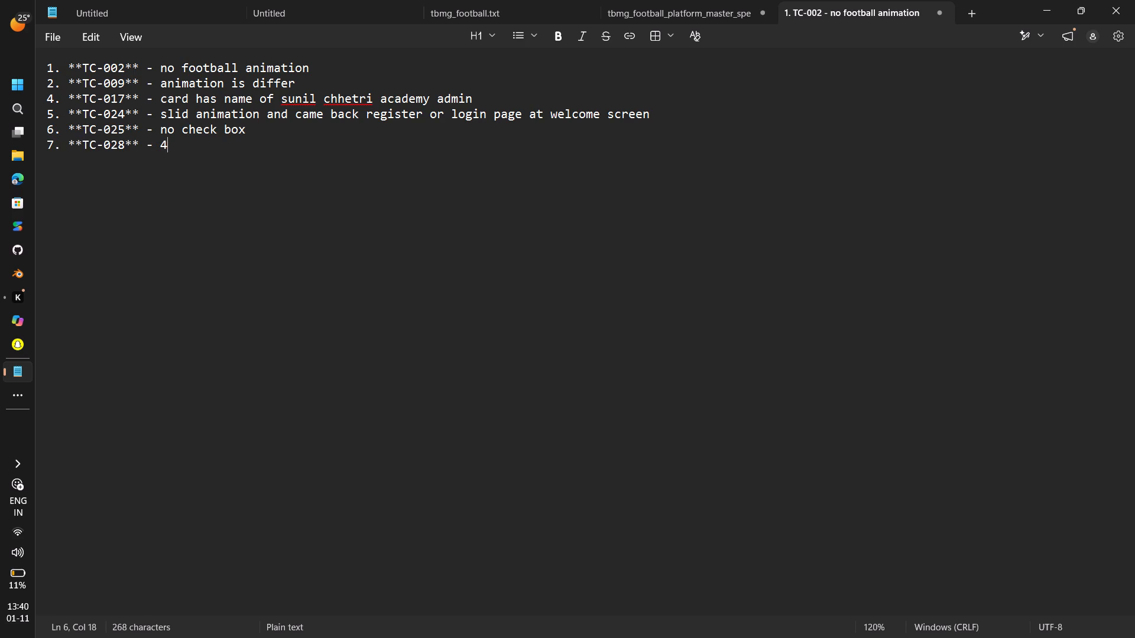
key(space)
text(cards)
key(space)
key(Return)
Examine the test cases after TC-028 in the master specification and check them against the earlier findings in tbmg_football.txt.
click(660, 9)
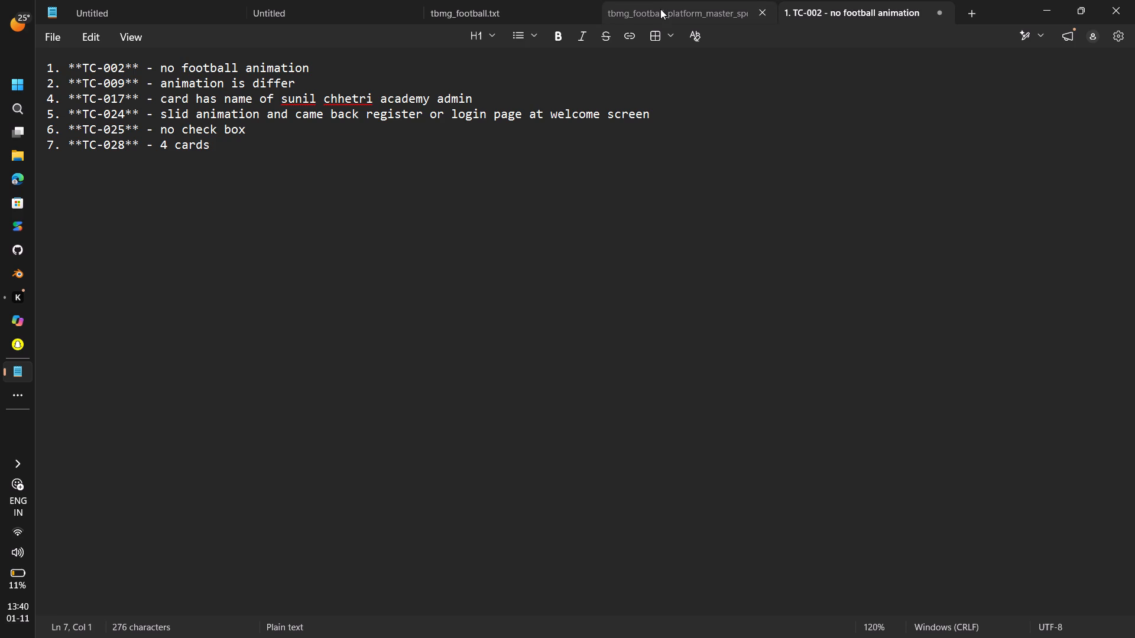
scroll(284, 367, down, 2)
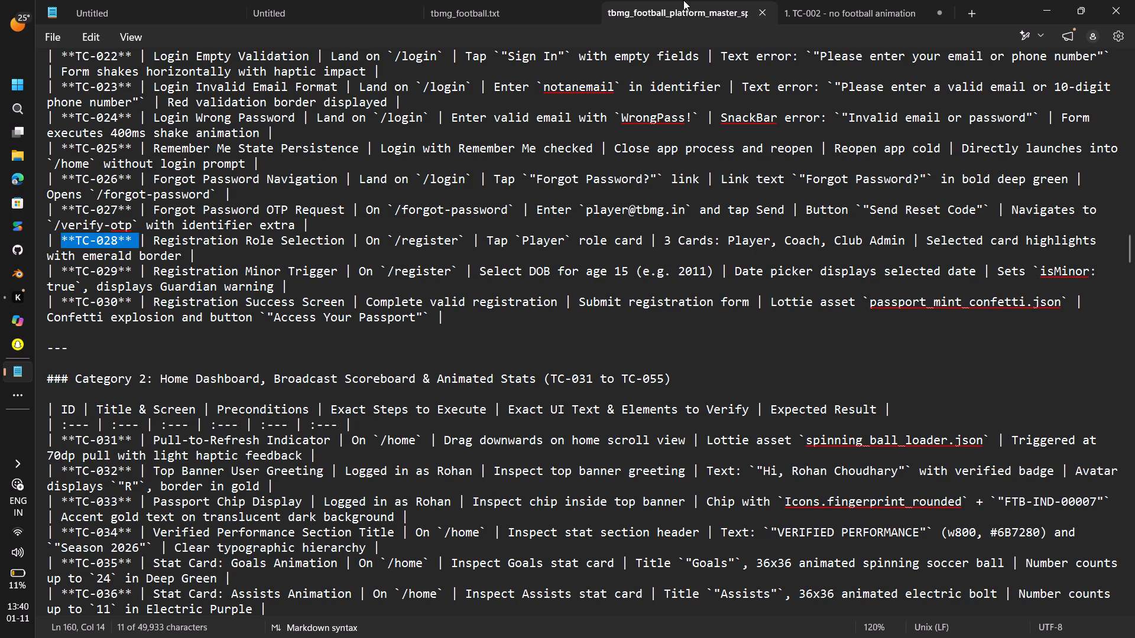
click(812, 10)
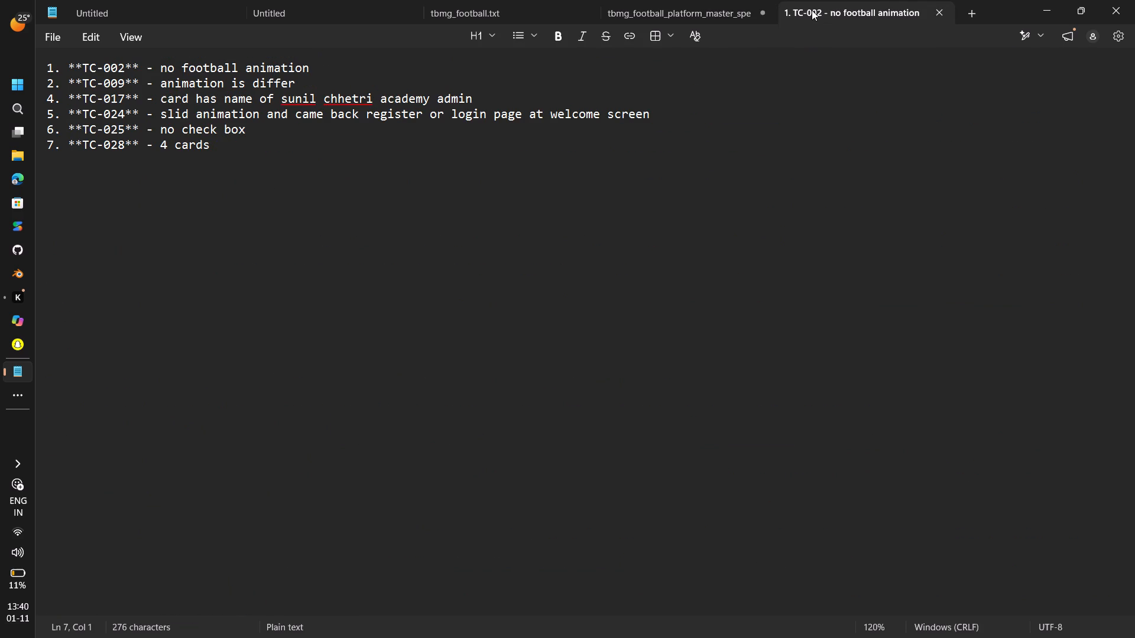
click(501, 12)
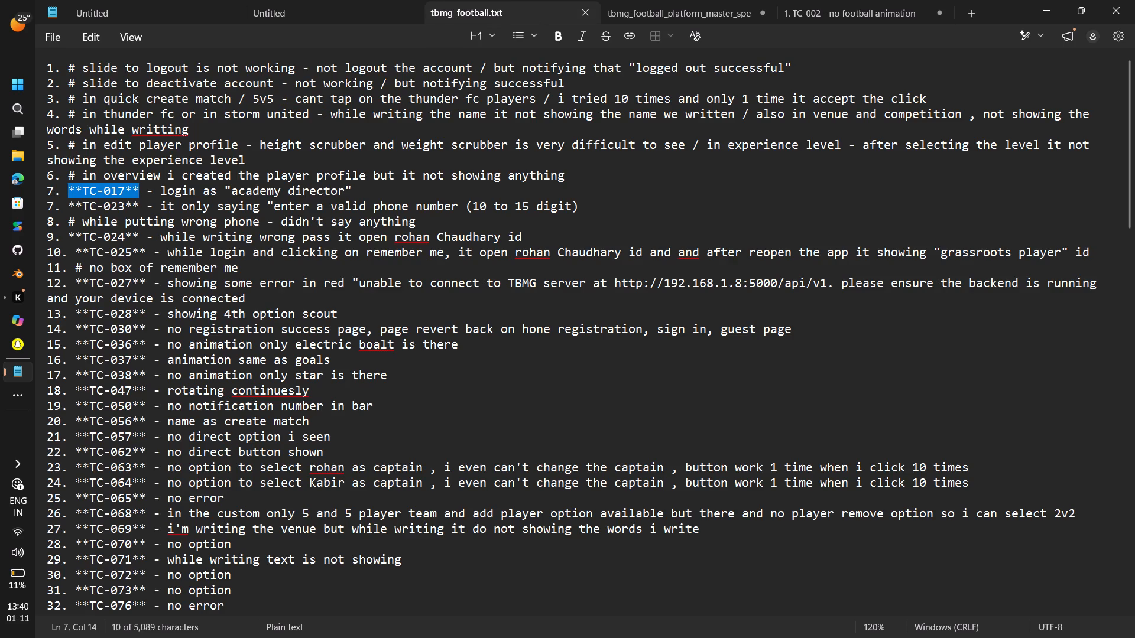
scroll(148, 295, down, 1)
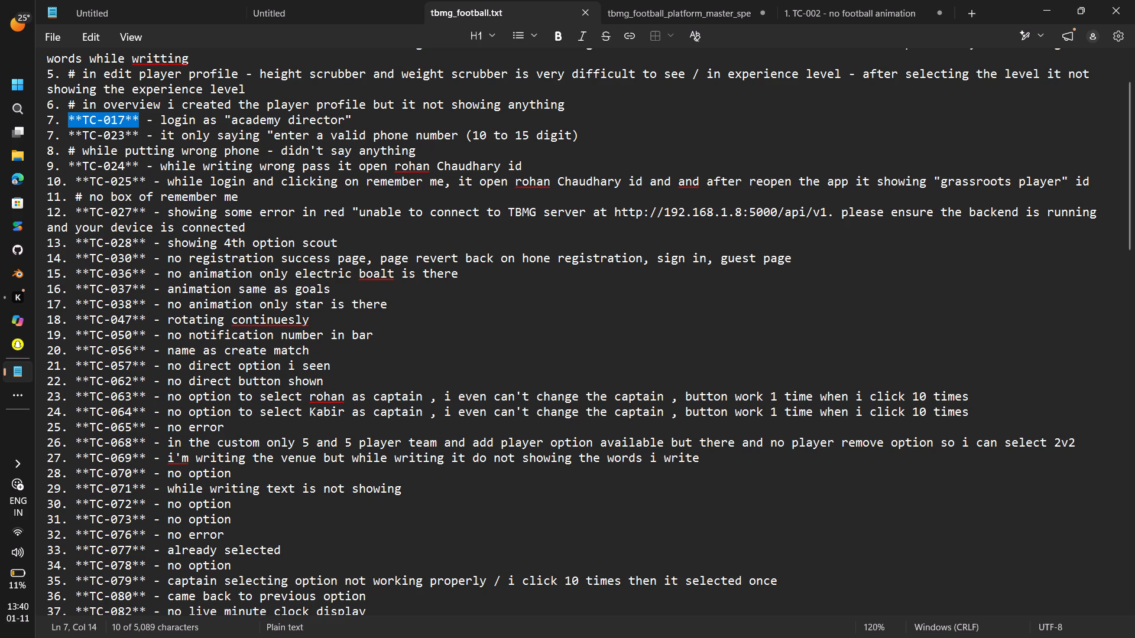
click(705, 11)
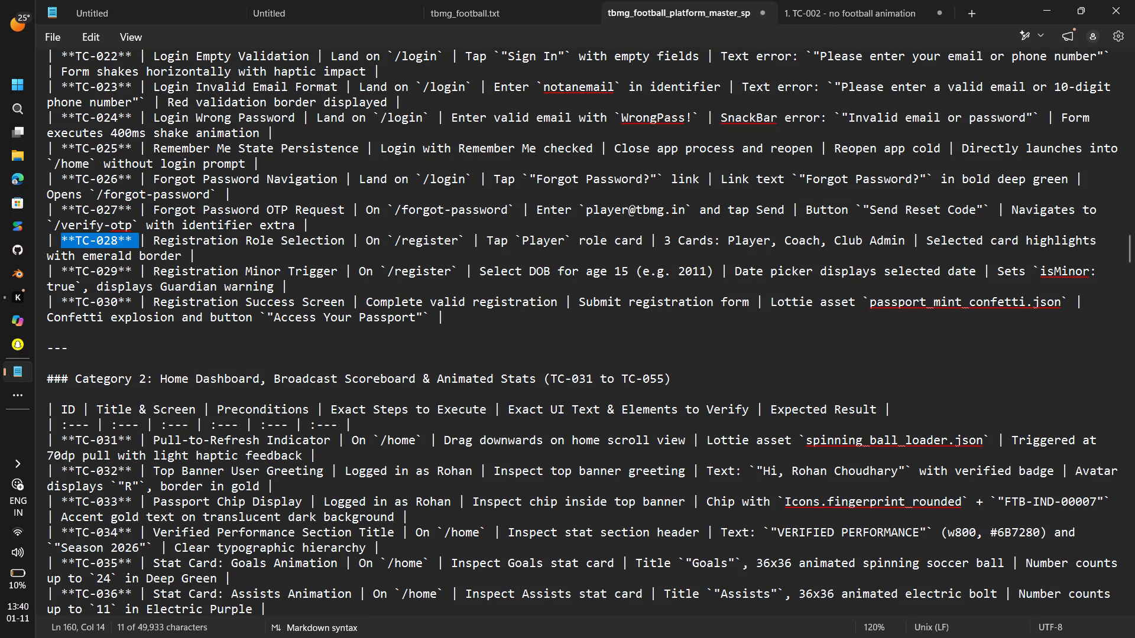
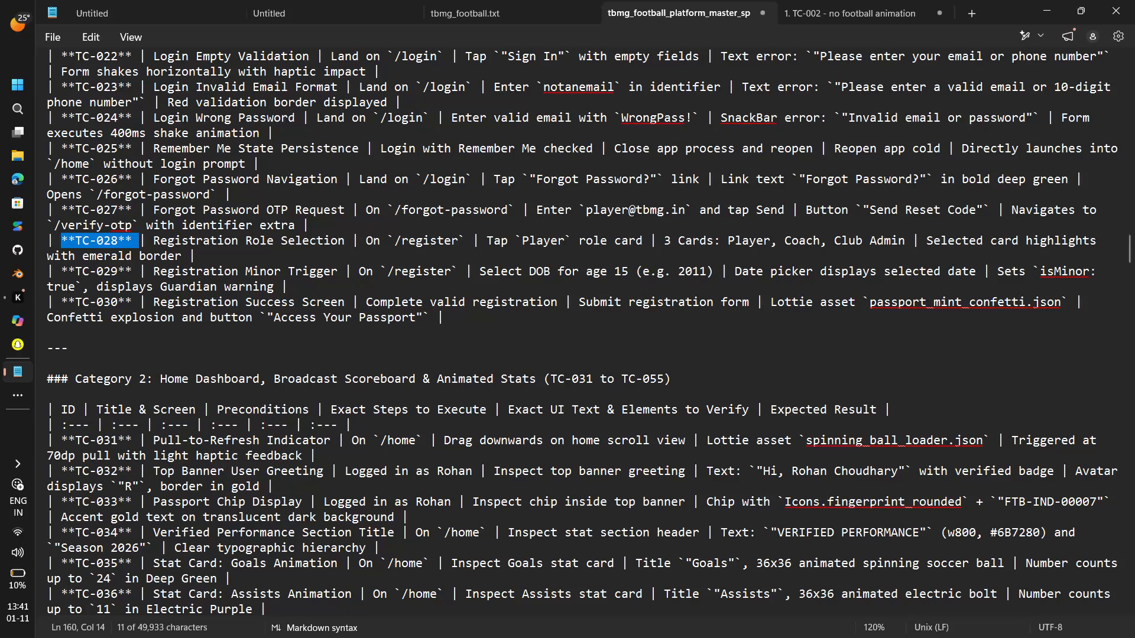
Look over the Category 2 home dashboard test cases from TC-031 onward in the master specification and return to the findings list.
scroll(345, 390, down, 1)
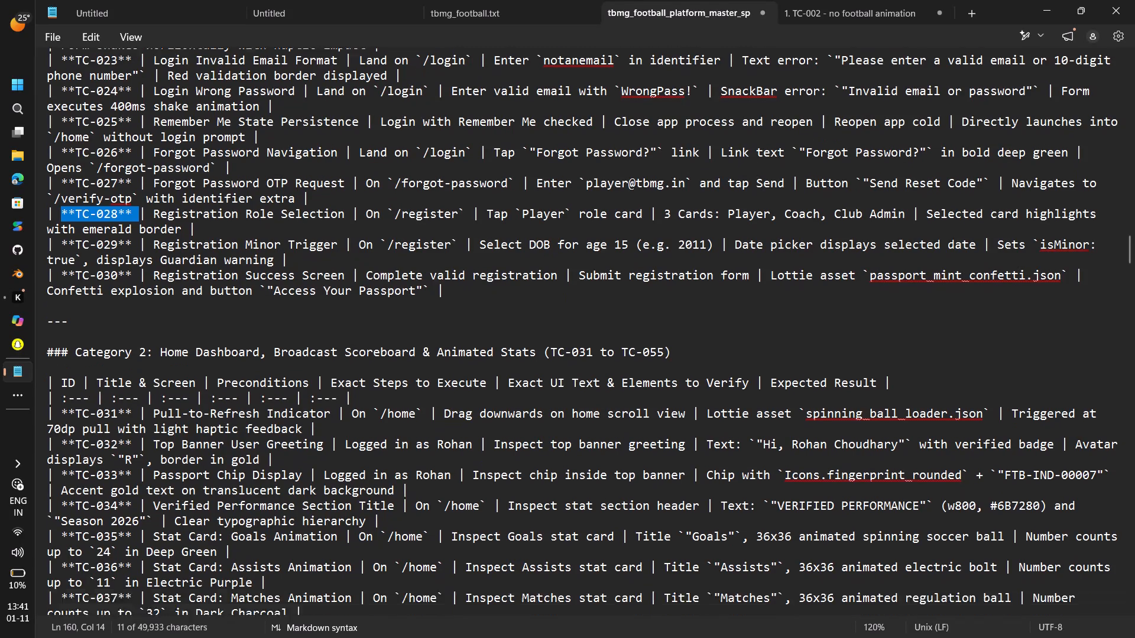
scroll(345, 390, down, 2)
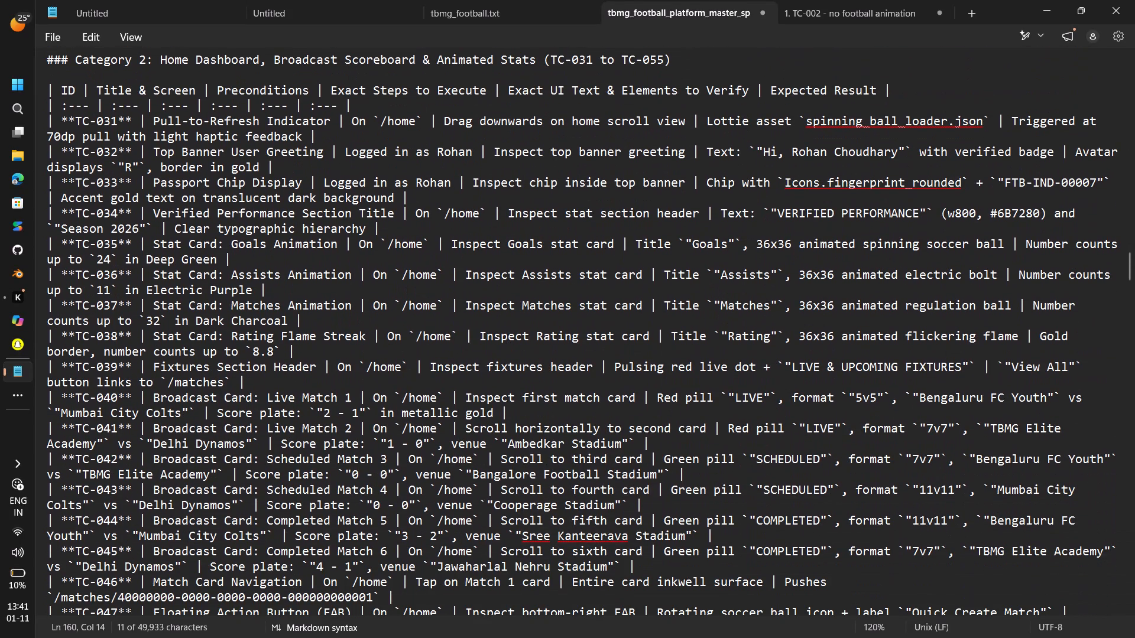
click(814, 17)
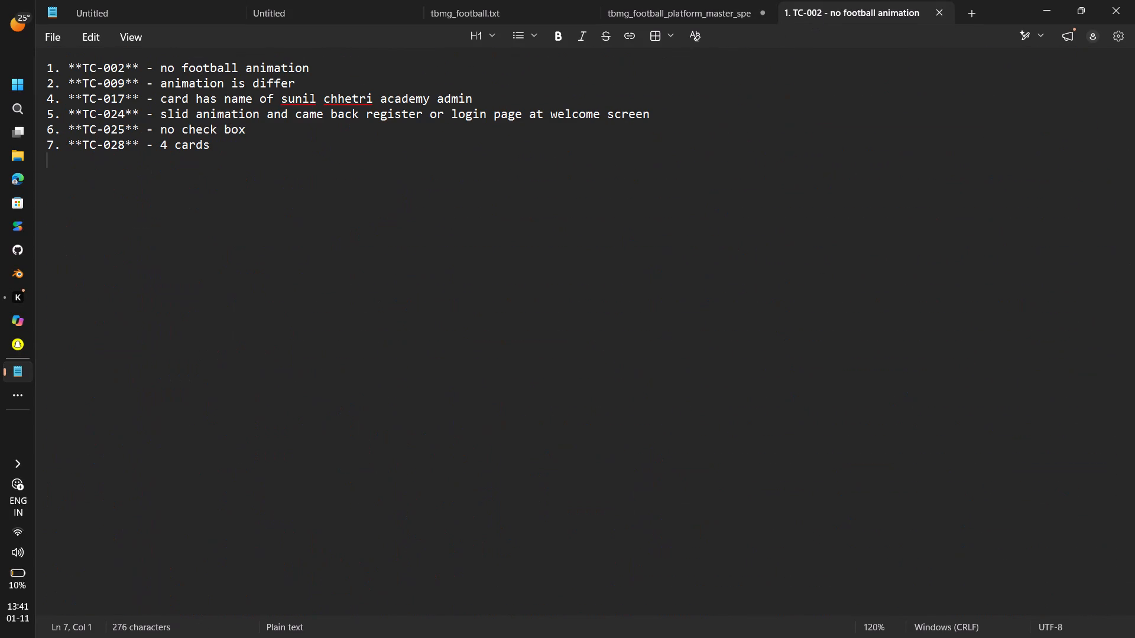
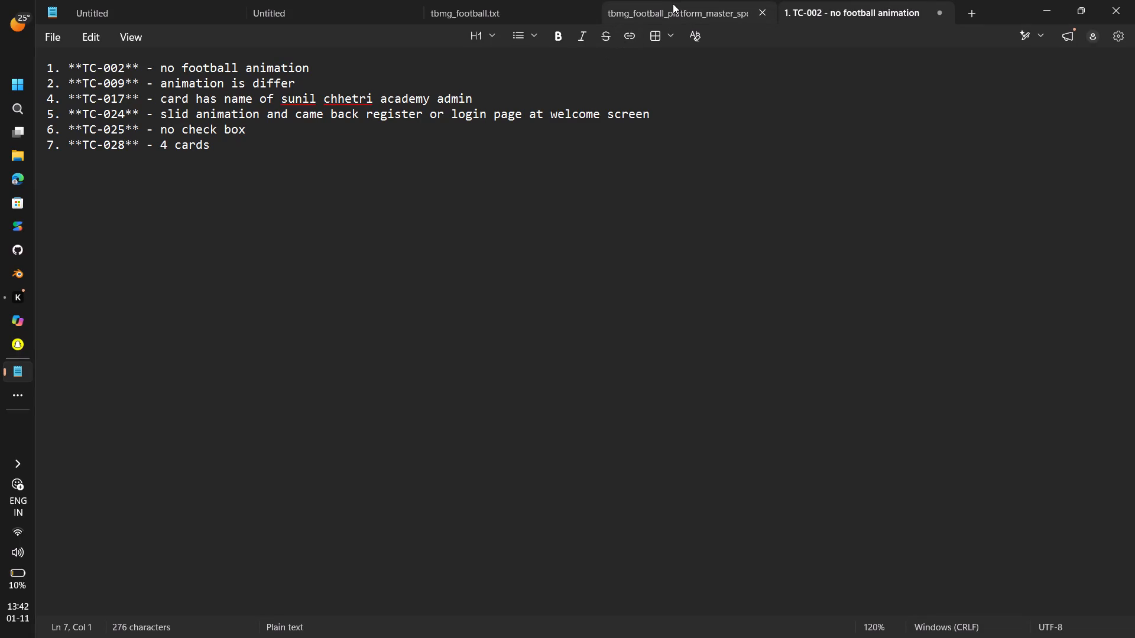
Mark the TC-031 case in the master specification, check the earlier findings in tbmg_football.txt, and return to the specification.
click(673, 4)
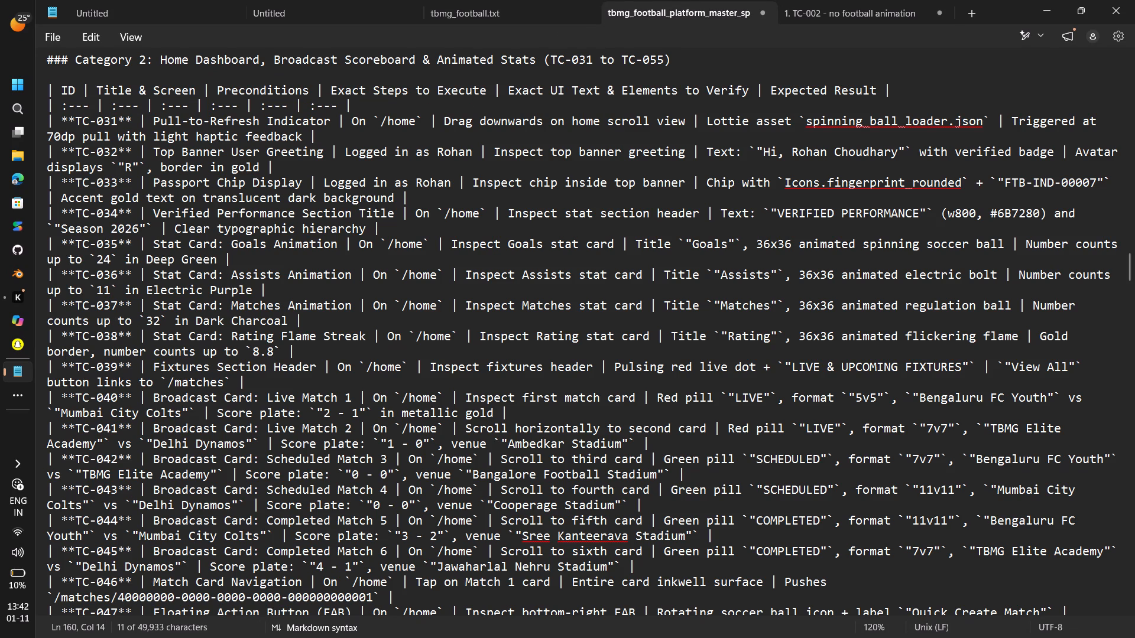
click(43, 120)
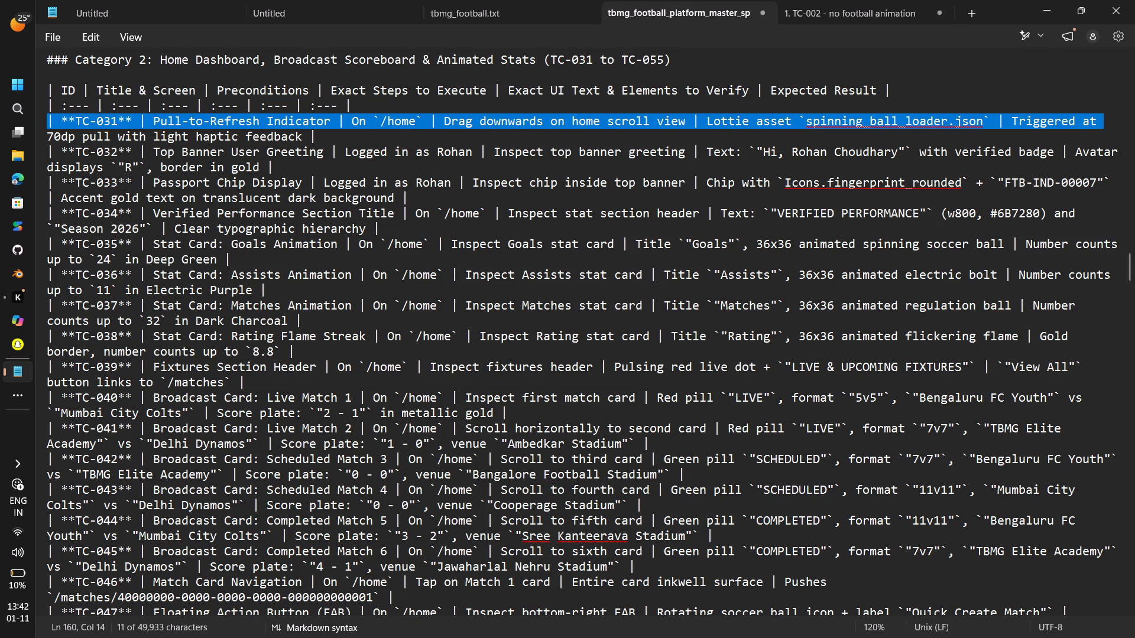
click(473, 8)
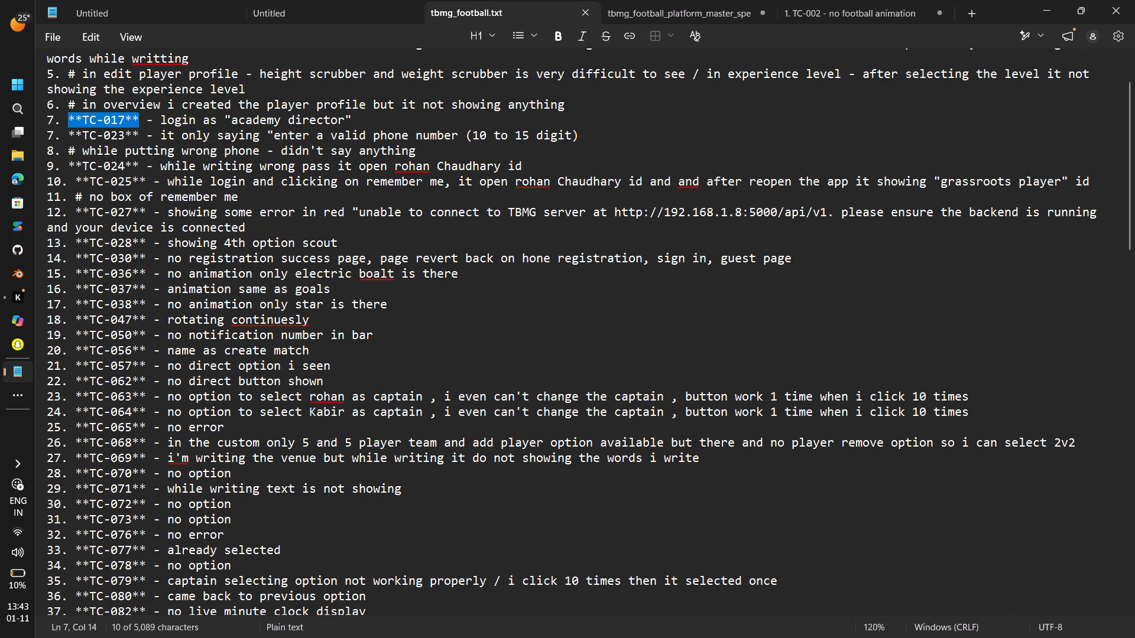
click(643, 11)
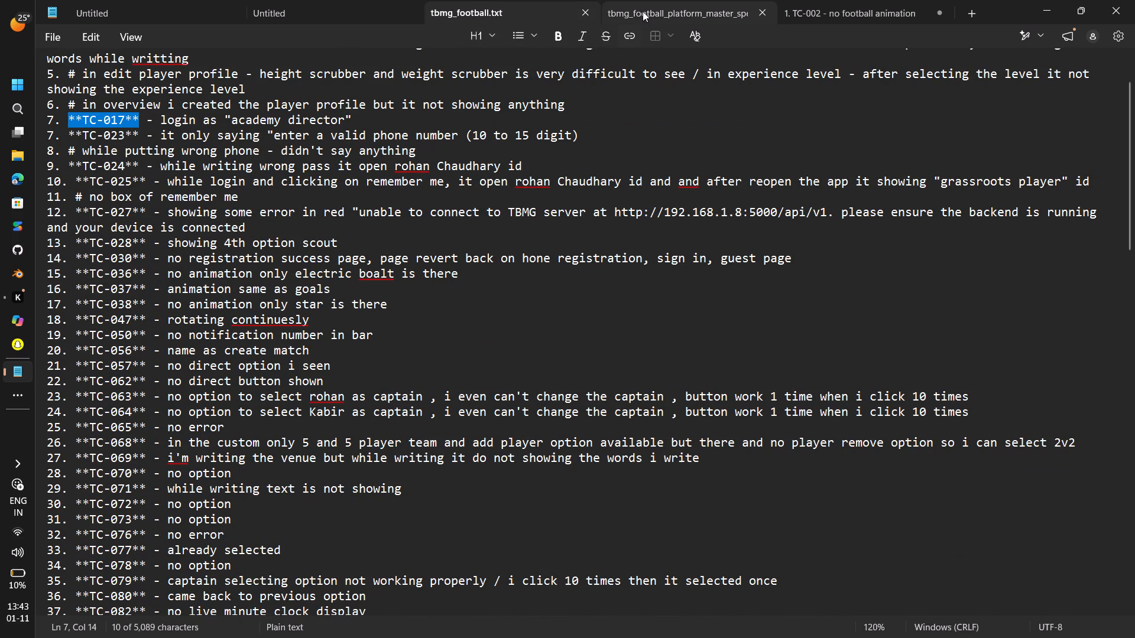
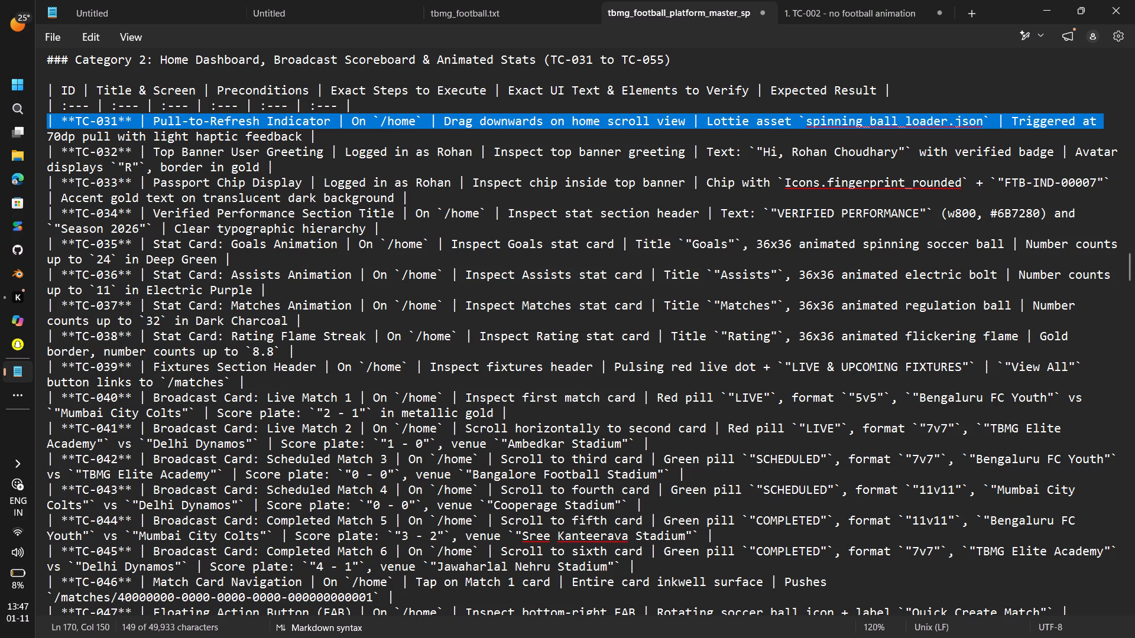
Copy the **TC-037** ID from the specification into the findings list as item 8, "- wrong animation", and start an empty item 9.
drag(63, 304, 127, 304)
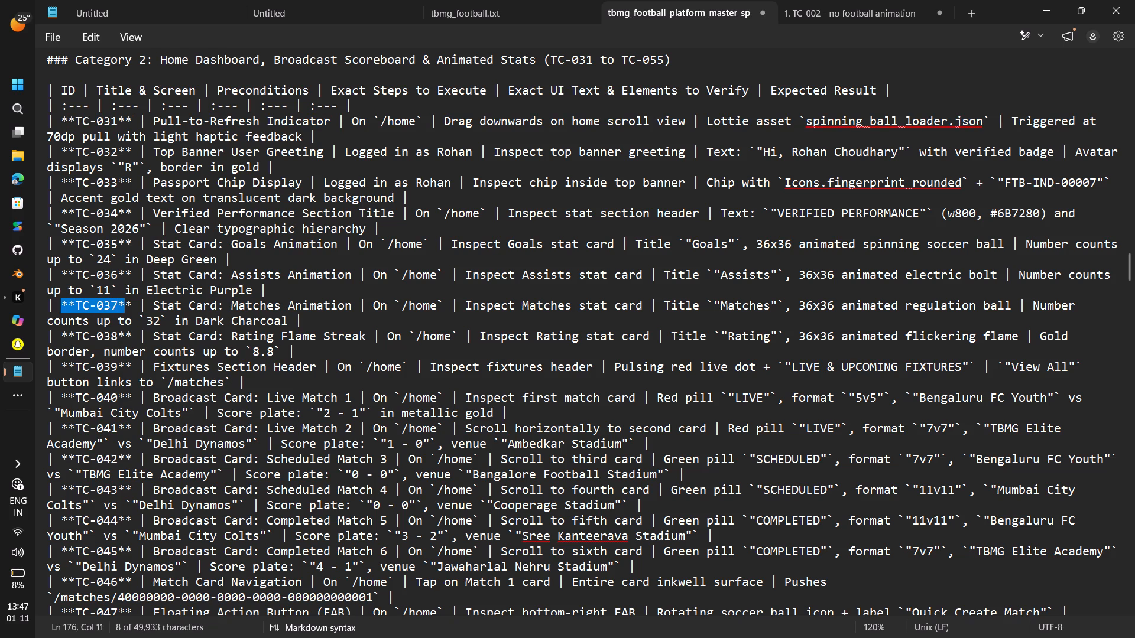
drag(127, 304, 132, 305)
key(ctrl+c)
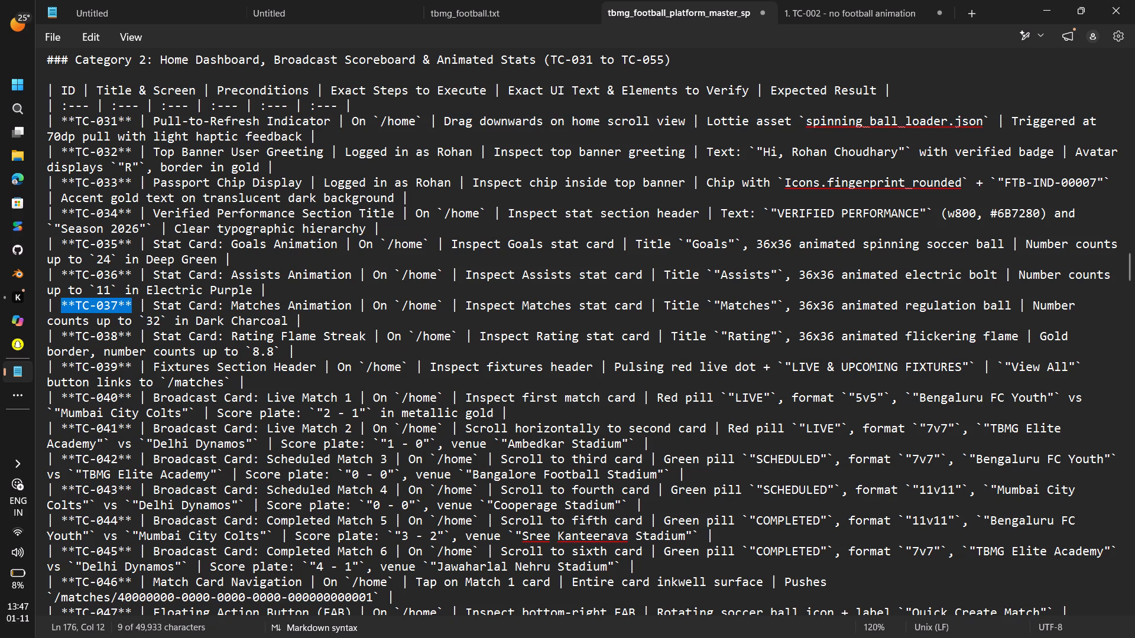
click(823, 8)
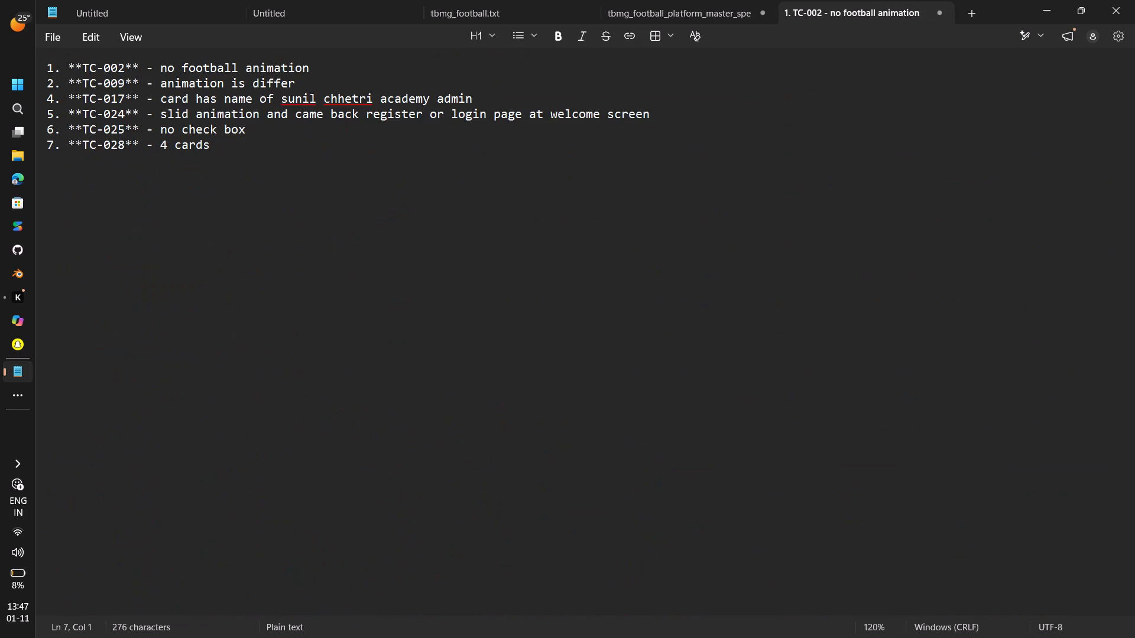
click(271, 157)
text(8.)
key(space)
key(ctrl+v)
key(space)
text(- wrong animation)
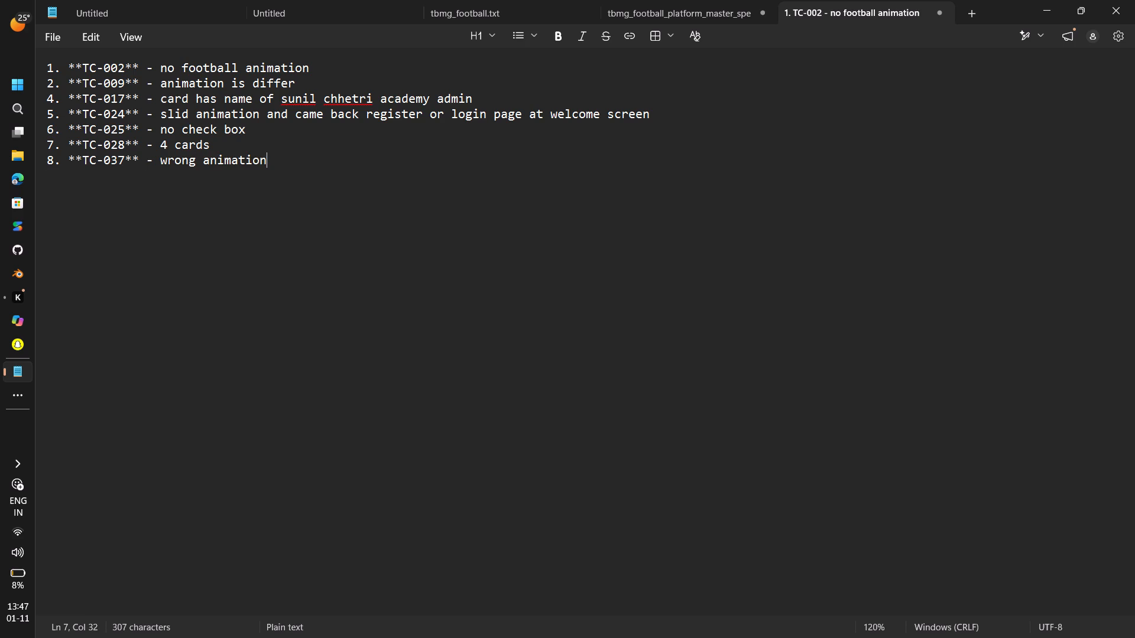
key(Return)
text(9.)
key(space)
Review the Category 2 cases in the master specification, highlighting TC-041 through TC-049 one by one to examine their steps and expected results.
click(679, 7)
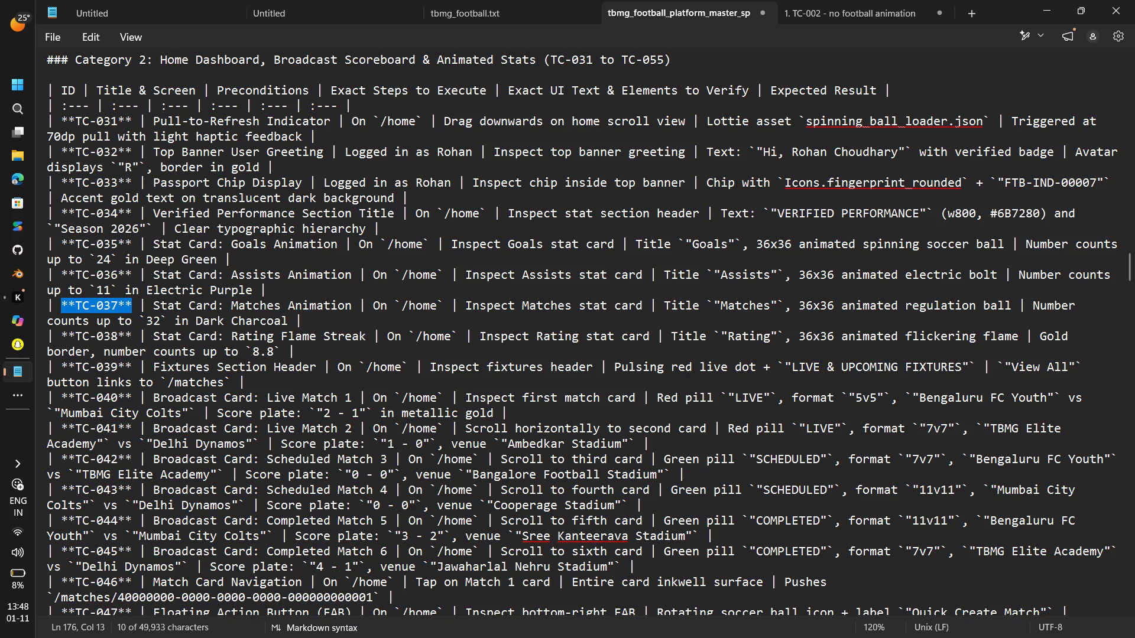
scroll(147, 387, down, 1)
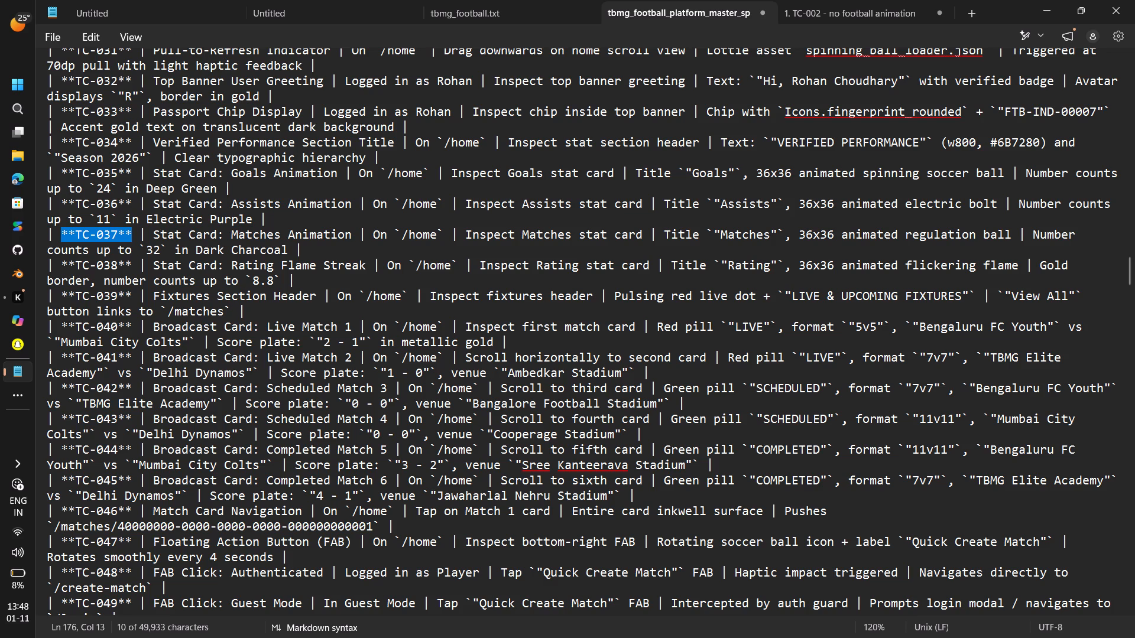
click(40, 359)
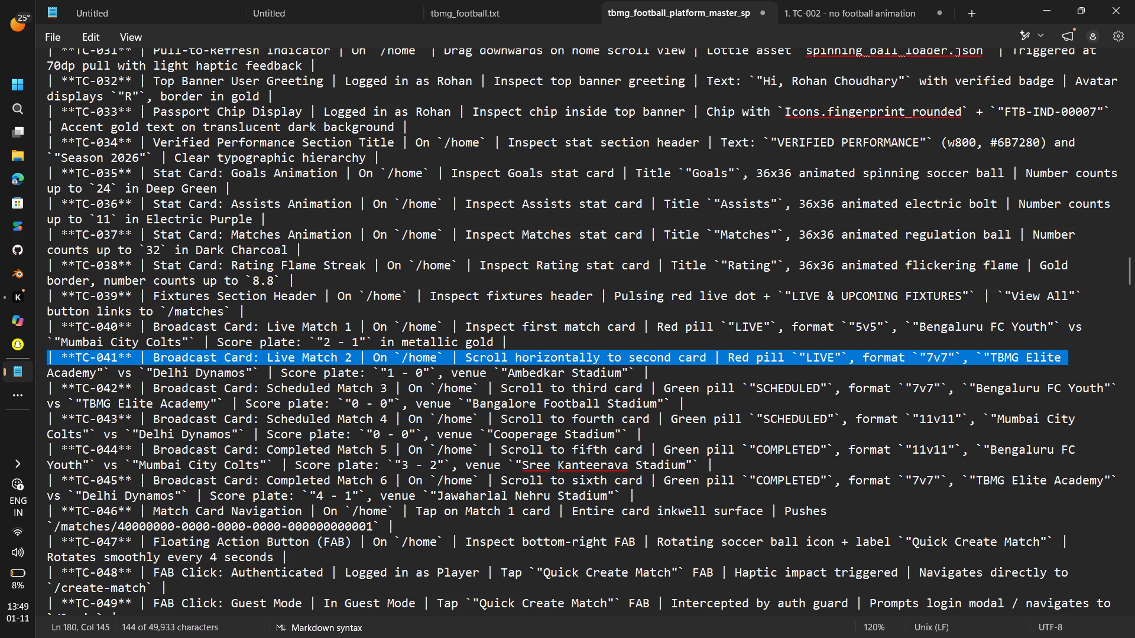
click(39, 372)
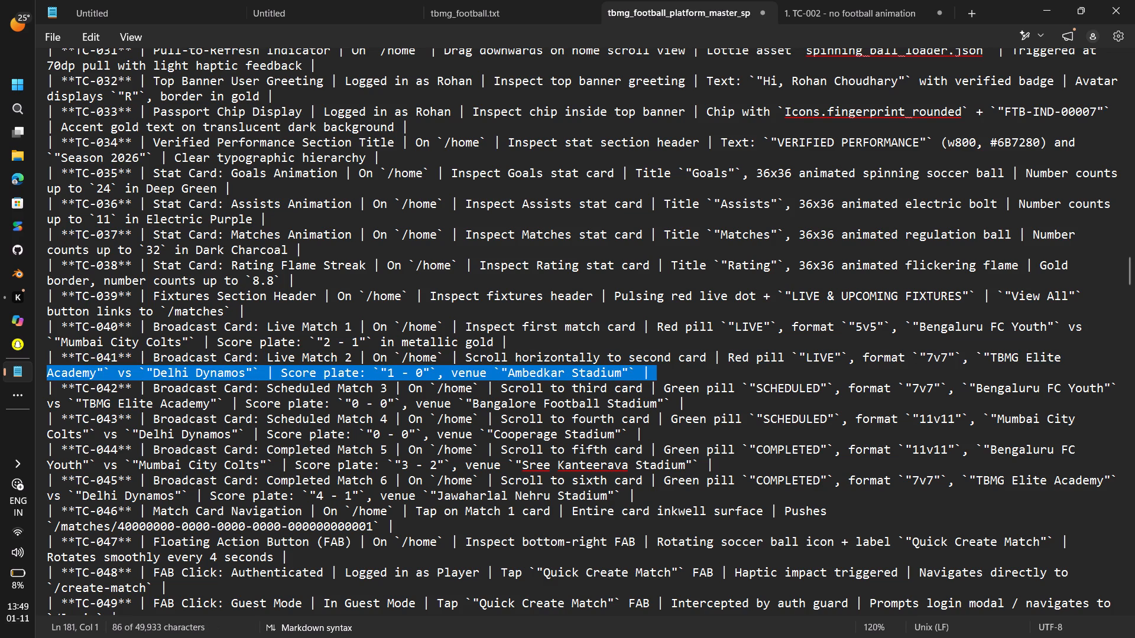
click(37, 392)
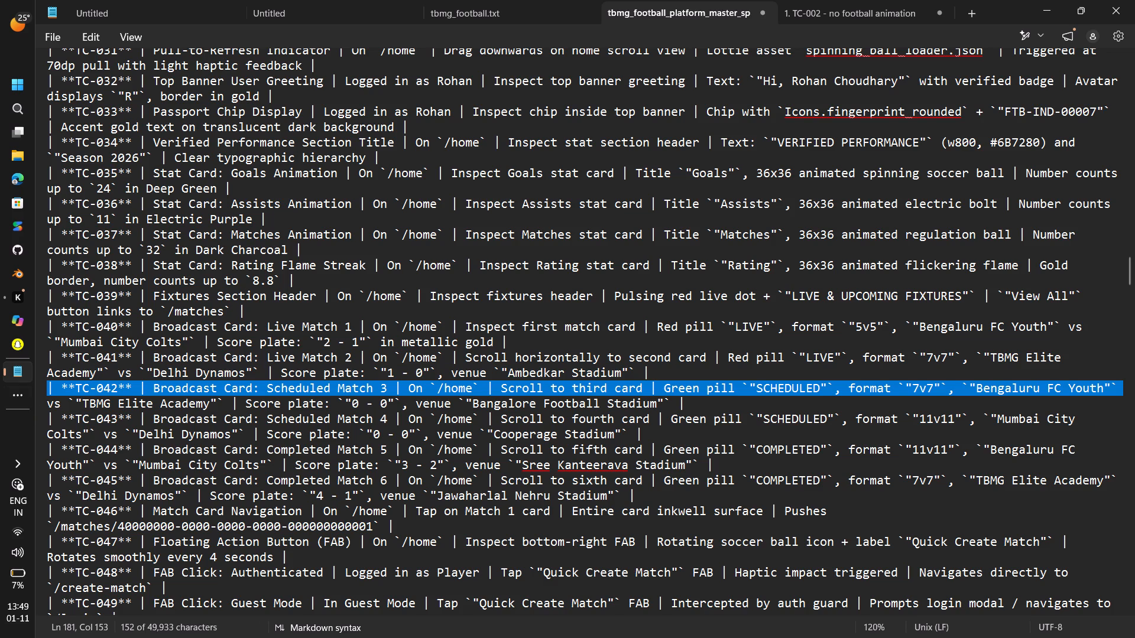
click(41, 419)
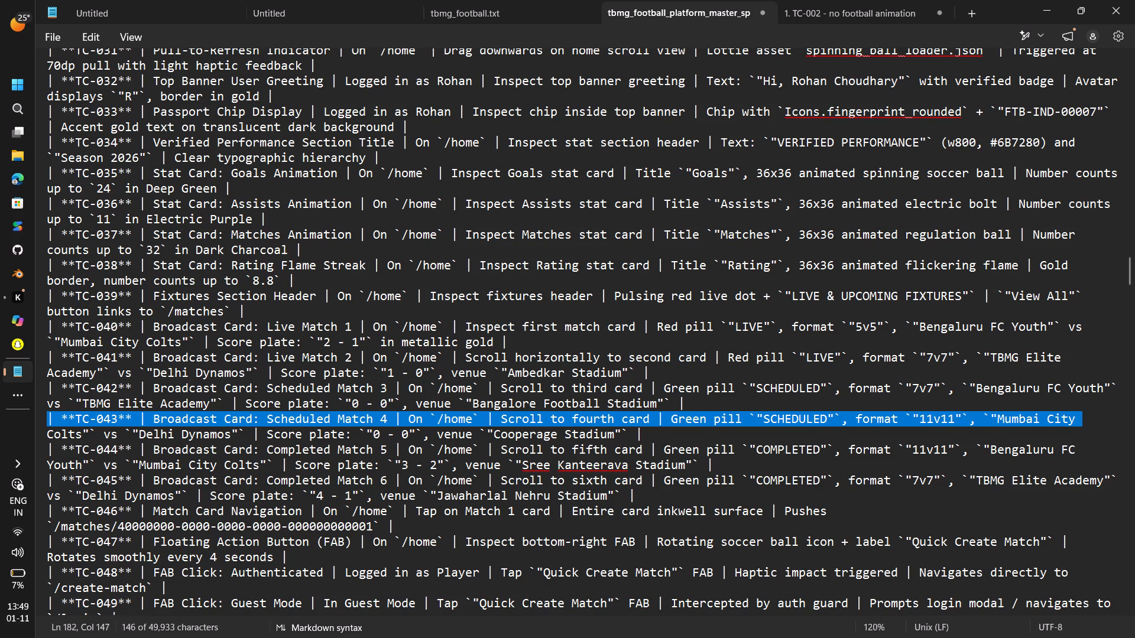
click(41, 448)
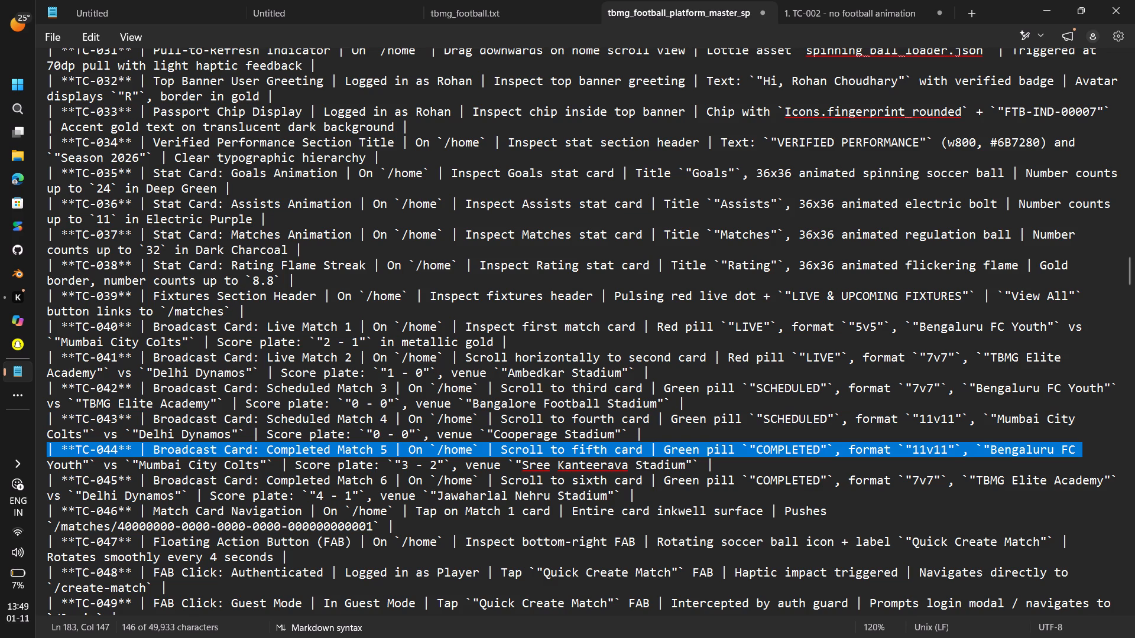
click(39, 479)
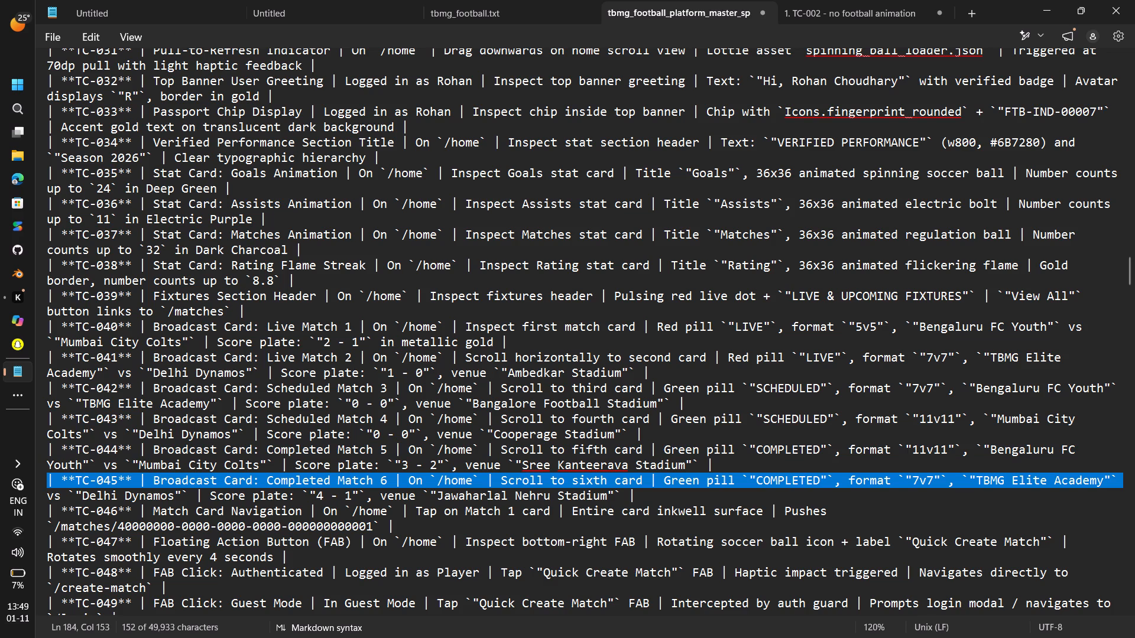
click(42, 512)
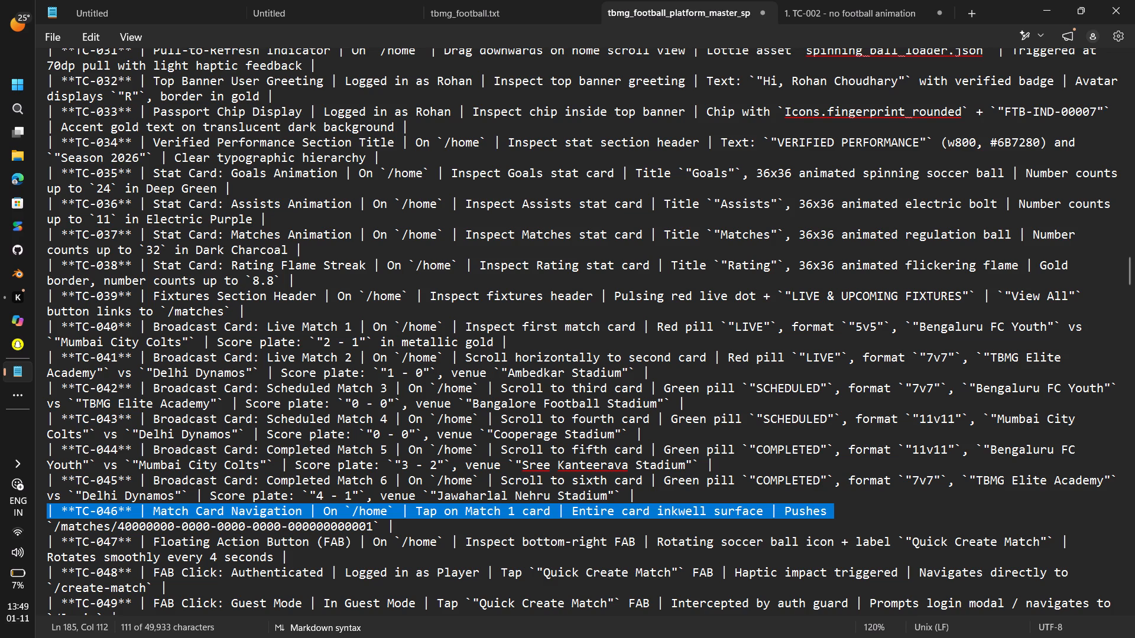
scroll(42, 512, down, 2)
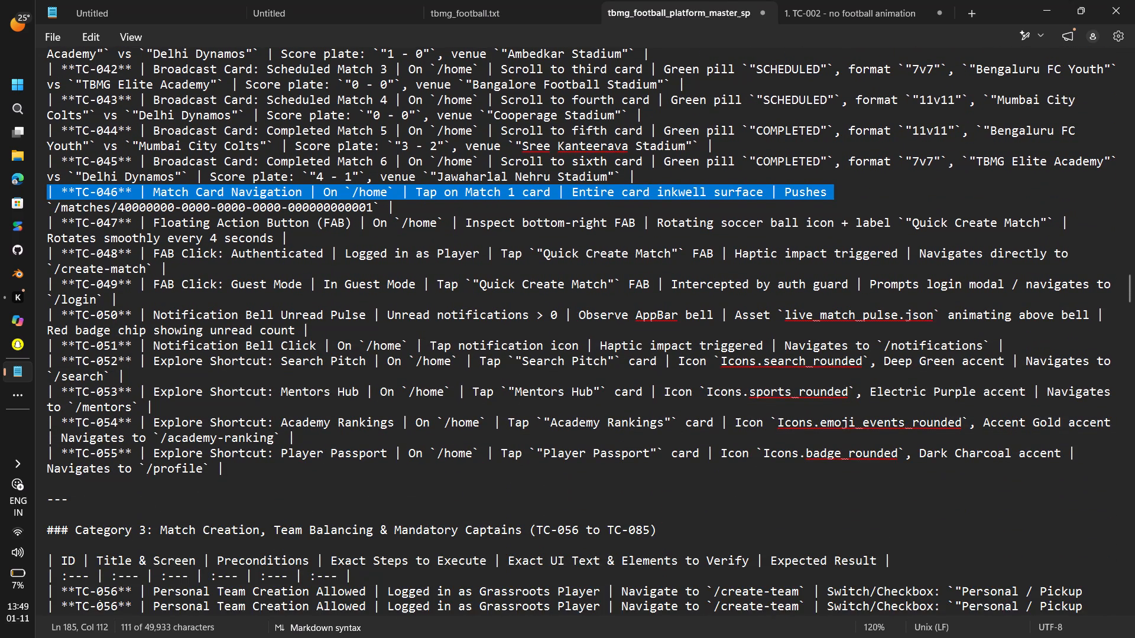
scroll(42, 512, down, 1)
click(42, 219)
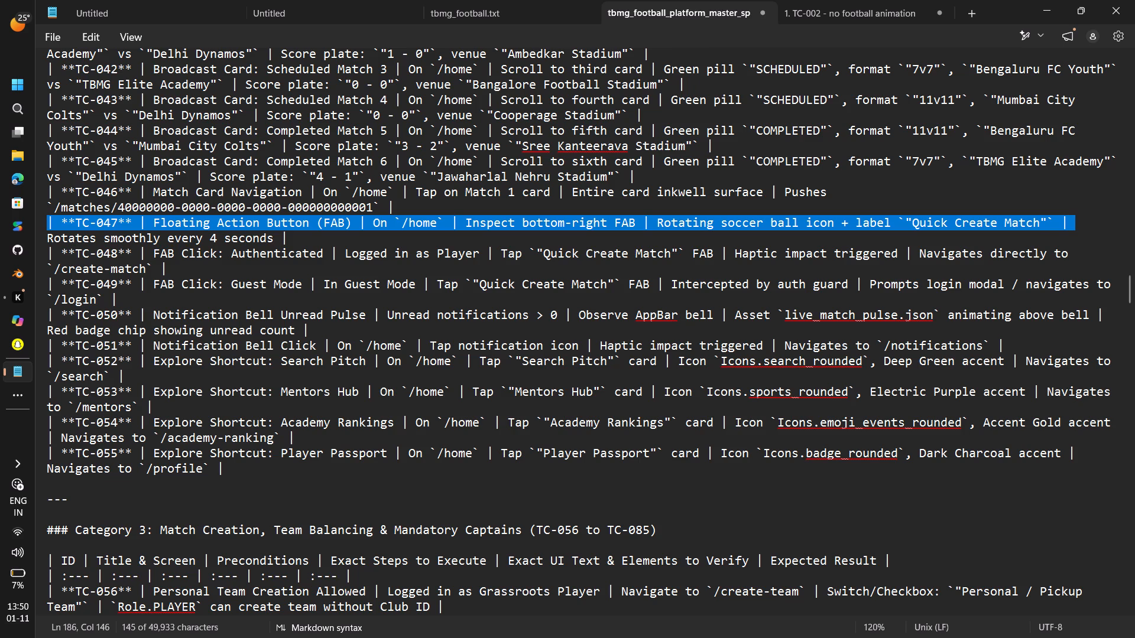
click(46, 252)
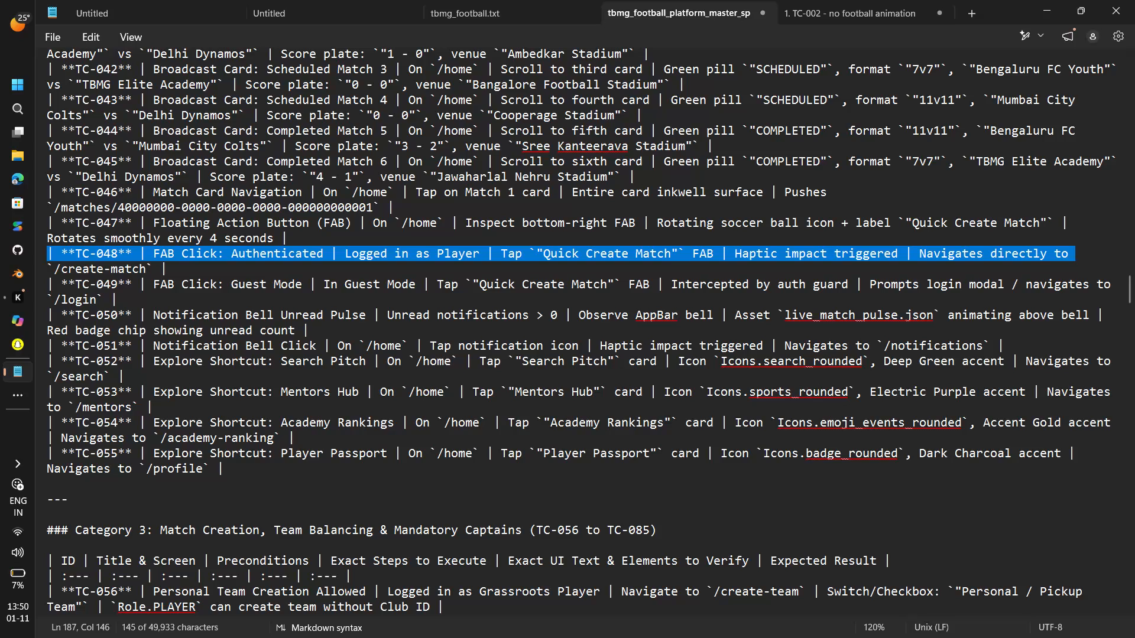
click(46, 282)
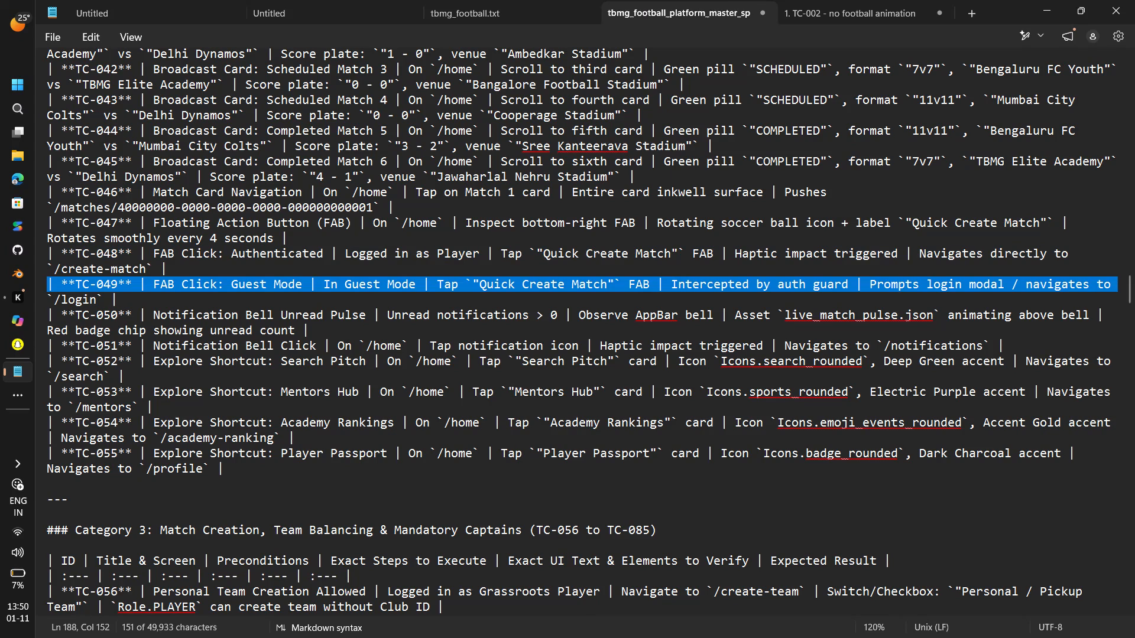
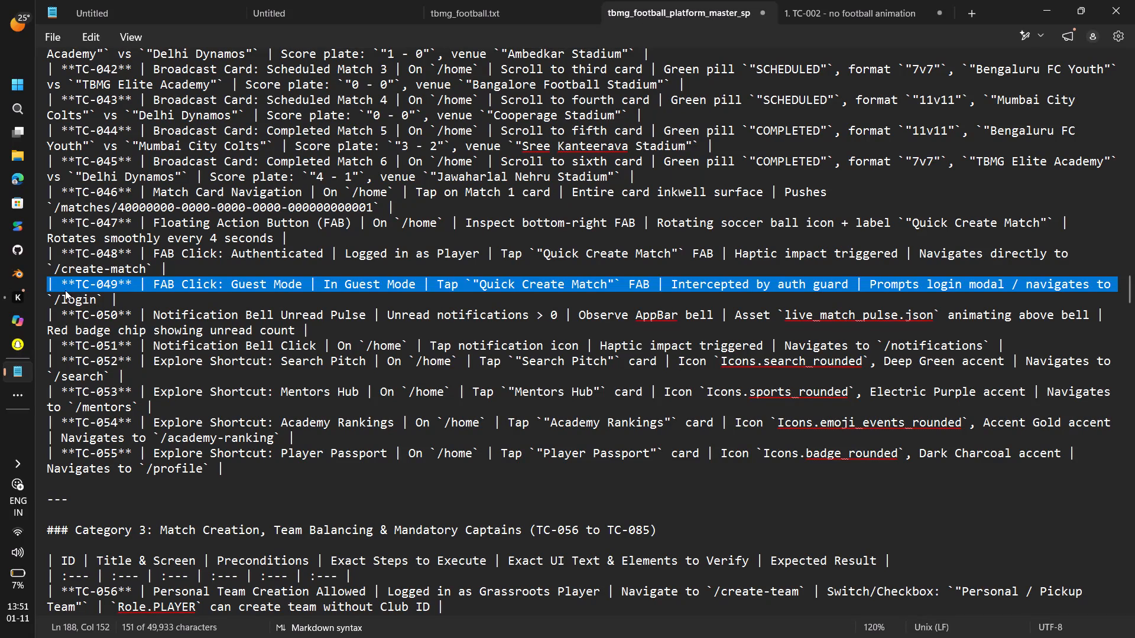
Copy the **TC-050** ID from the specification into the findings list as item 9, "- no animating ball", and start an empty item 10.
click(44, 318)
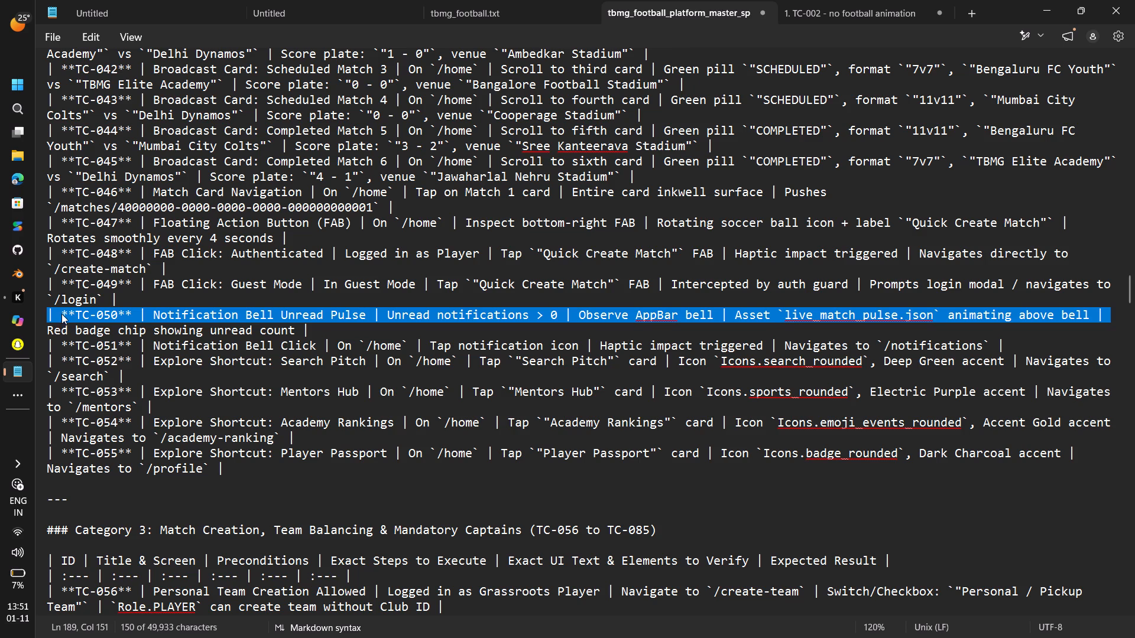
click(58, 310)
drag(58, 310, 99, 310)
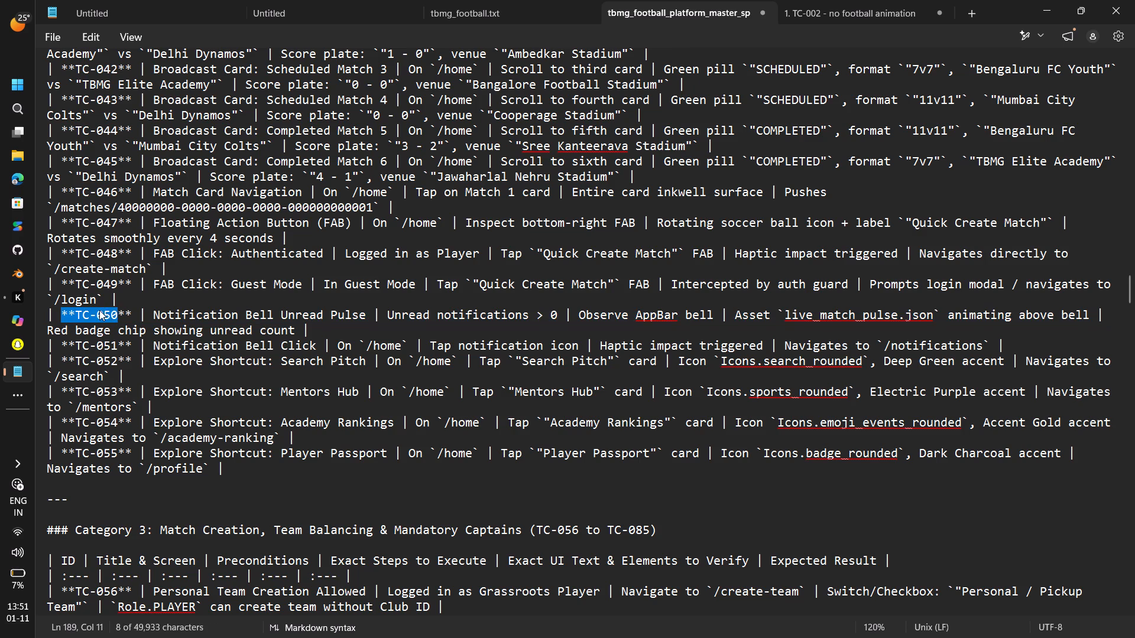
drag(99, 310, 129, 311)
key(ctrl+c)
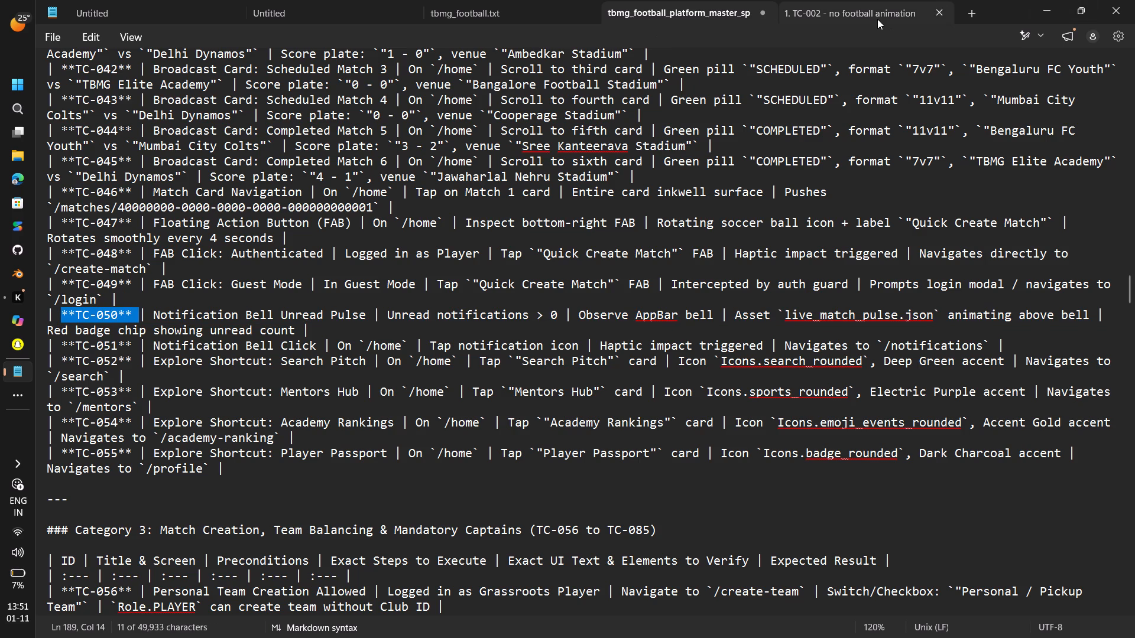
click(870, 11)
key(ctrl+v)
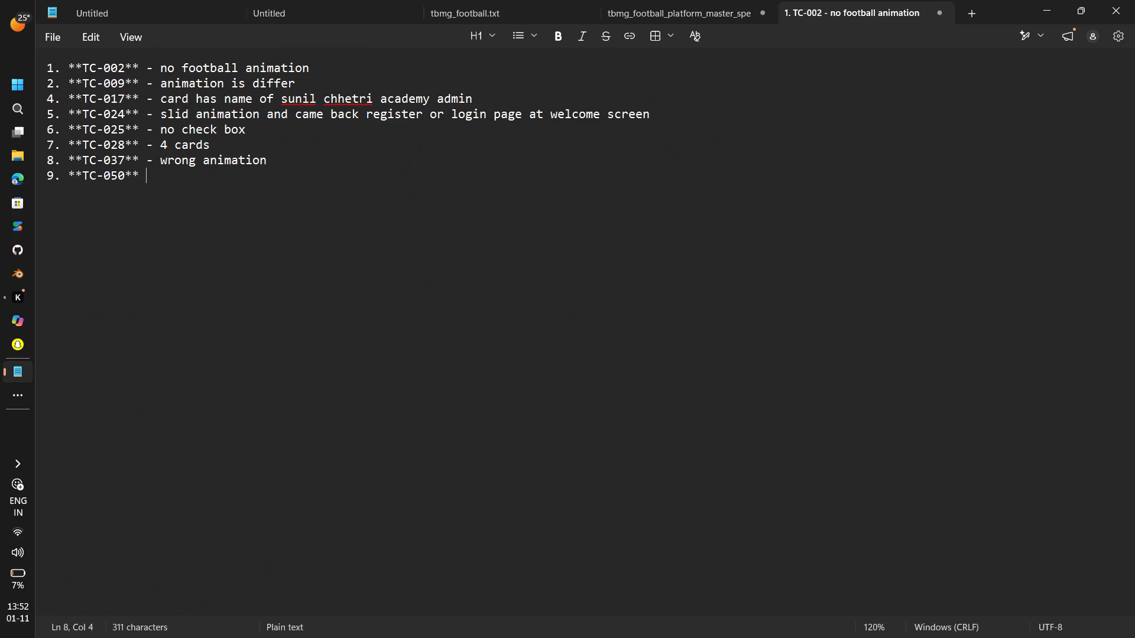
text(- no animating ball)
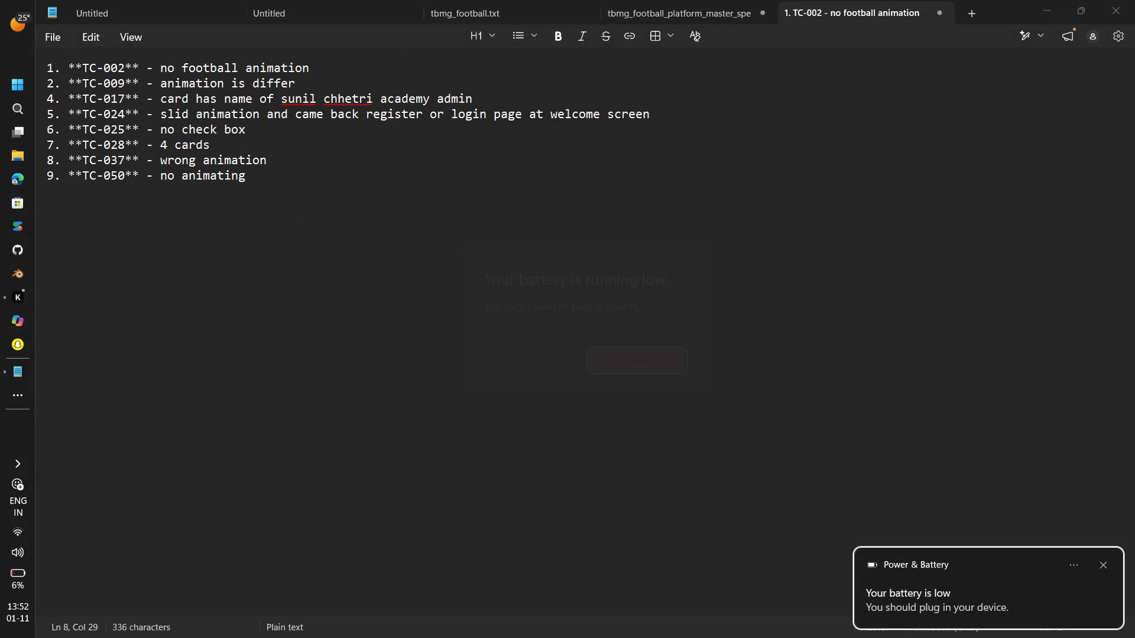
click(273, 180)
key(space)
text(ball)
key(Return)
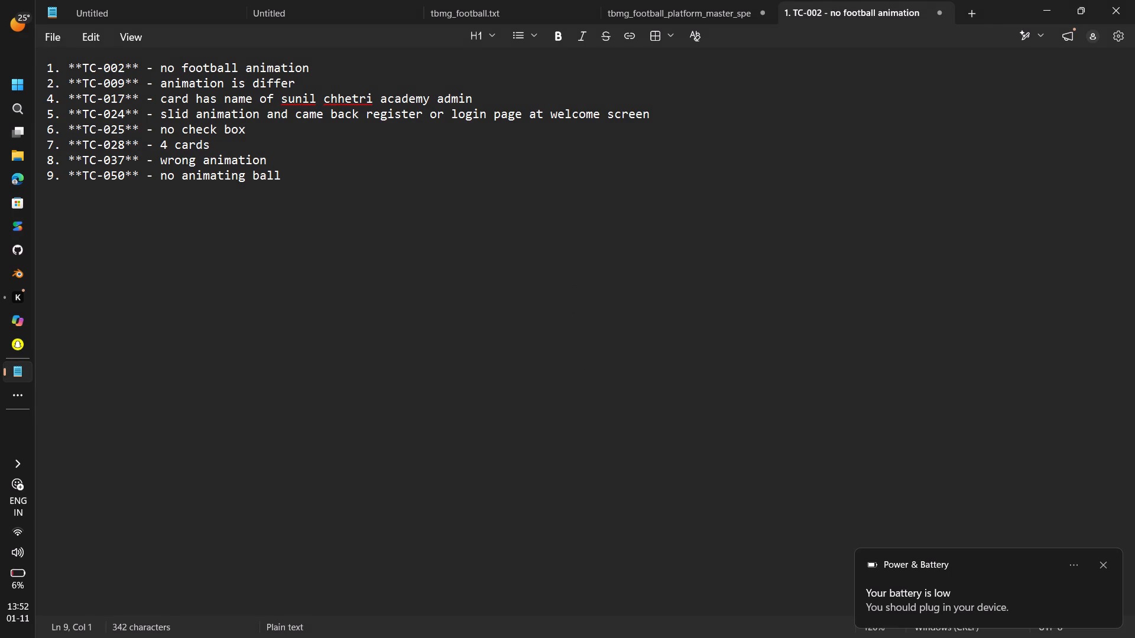
text(10.)
key(space)
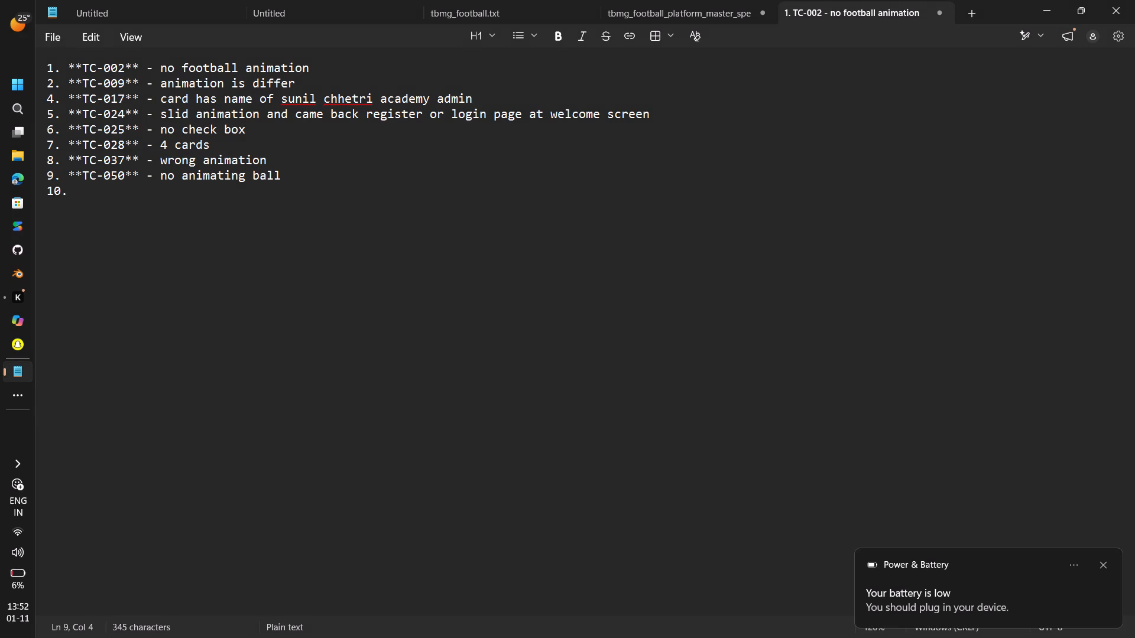
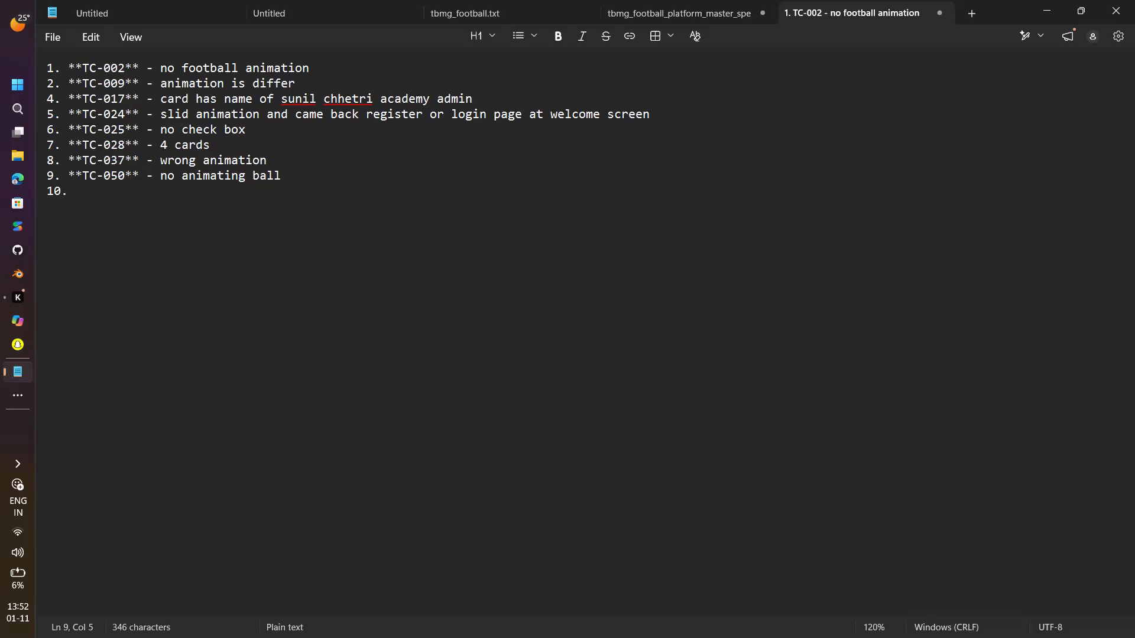
Correct "ball" to "bell" in the **TC-050** finding, item 9 of the list.
click(270, 177)
key(BackSpace)
key(e)
Copy the **TC-055** ID from the specification into item 10 with "- invalid player profile", and start an empty item 11.
click(618, 9)
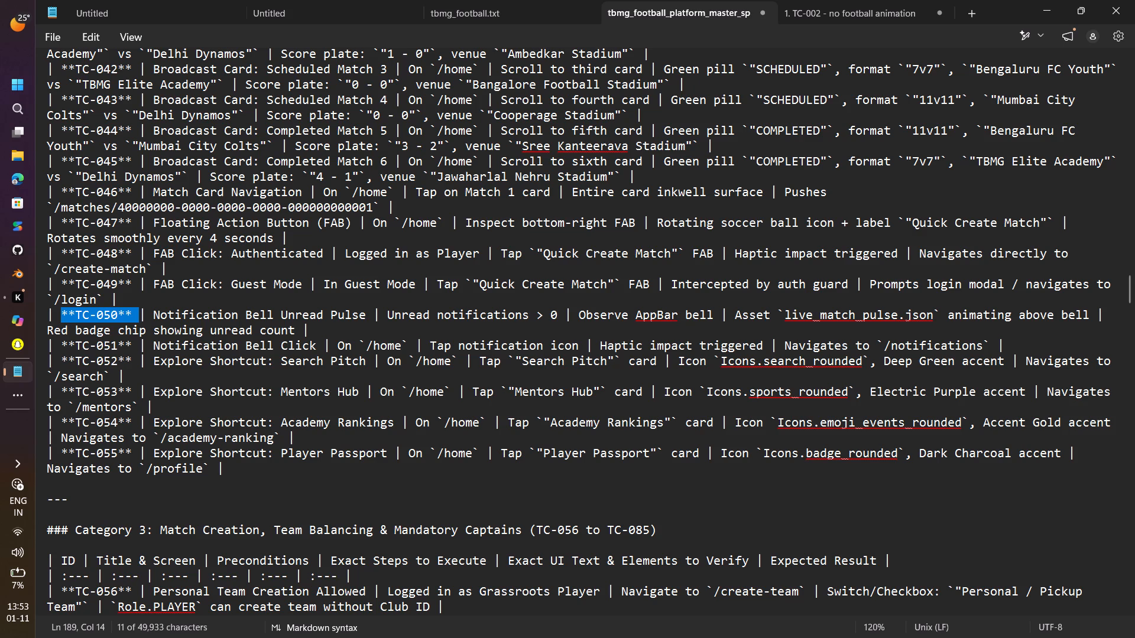
click(60, 391)
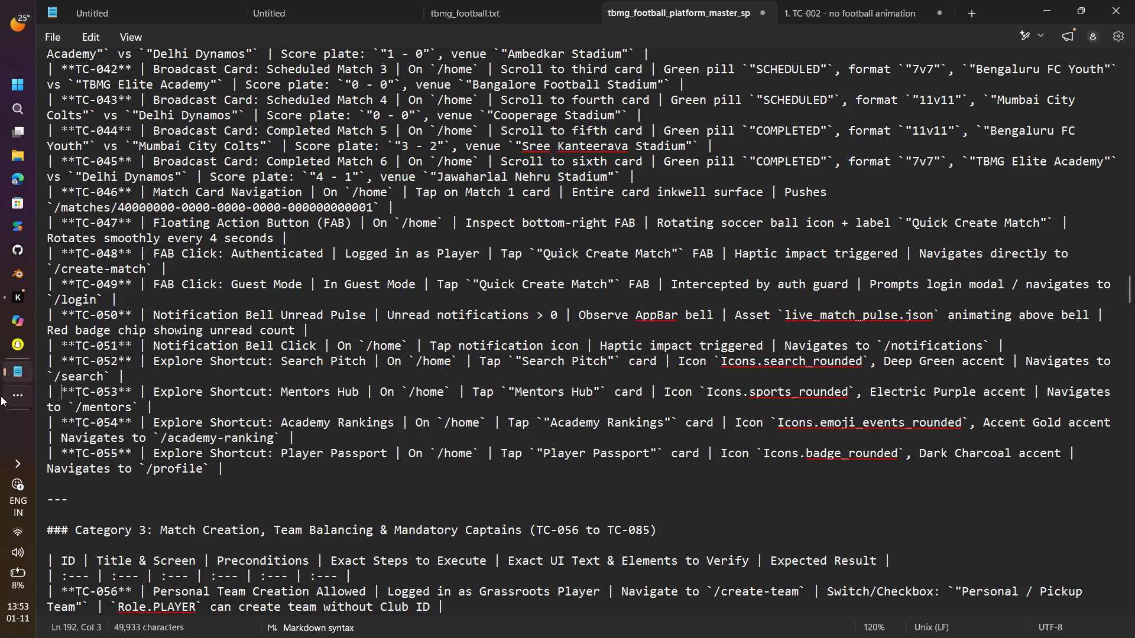
drag(59, 451, 134, 448)
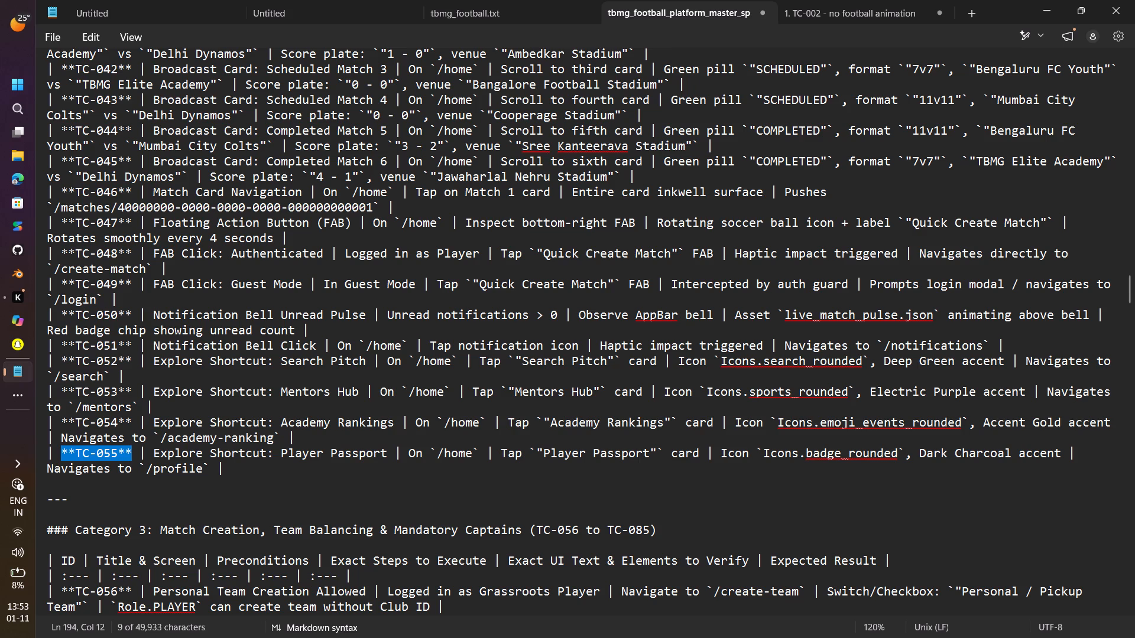
drag(134, 448, 135, 448)
key(ctrl+c)
click(796, 8)
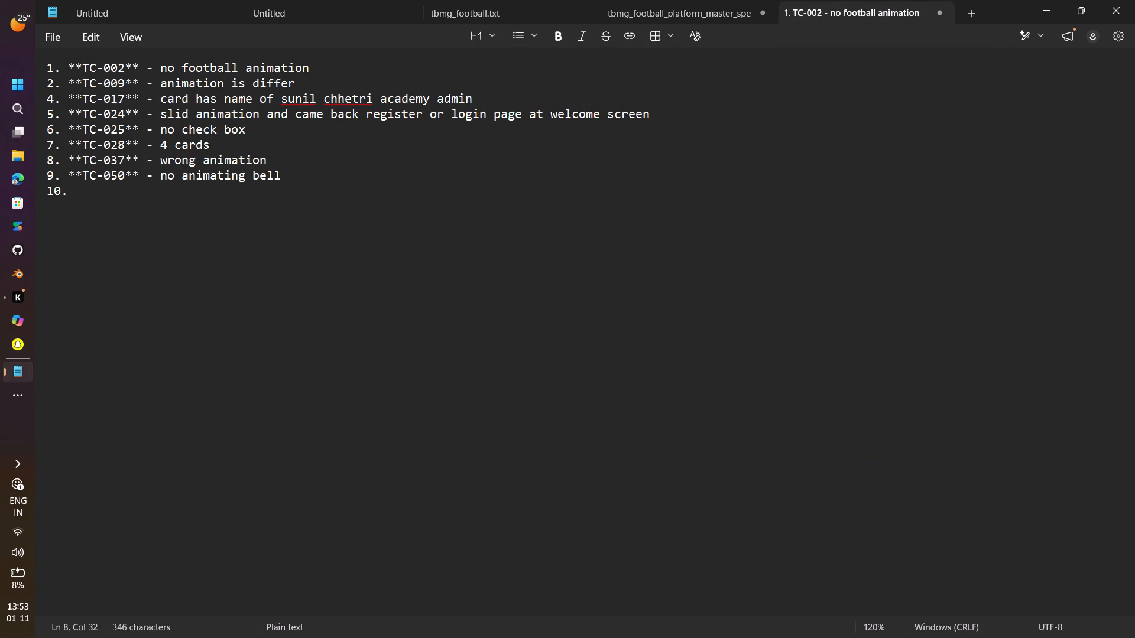
click(351, 192)
key(ctrl+v)
key(space)
text(- invalid player profile)
key(Return)
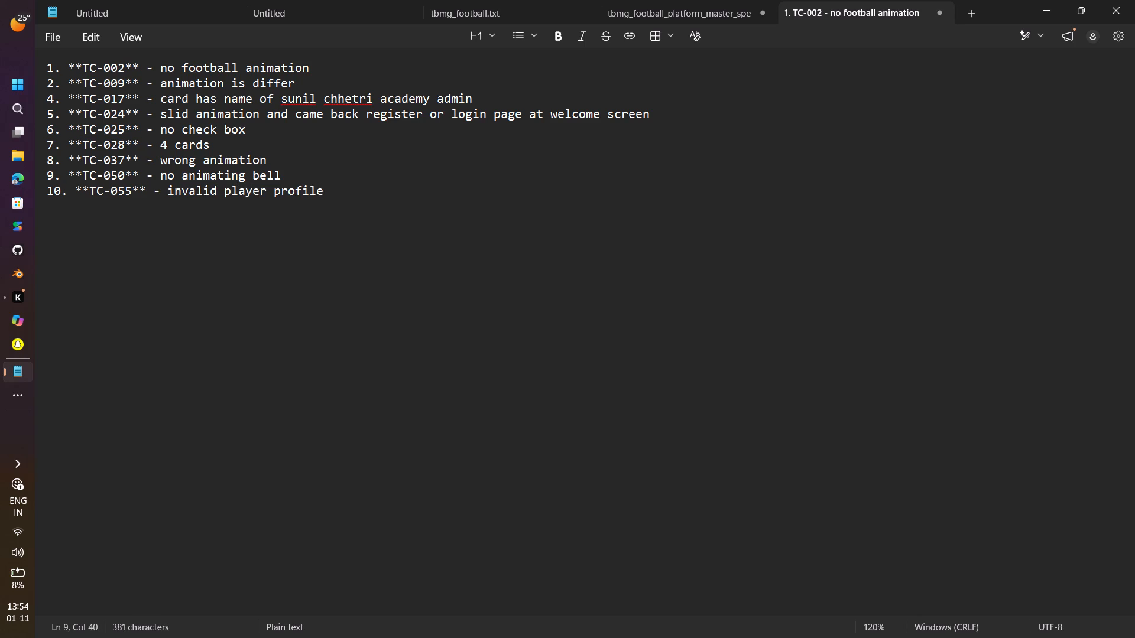
text(11.)
key(space)
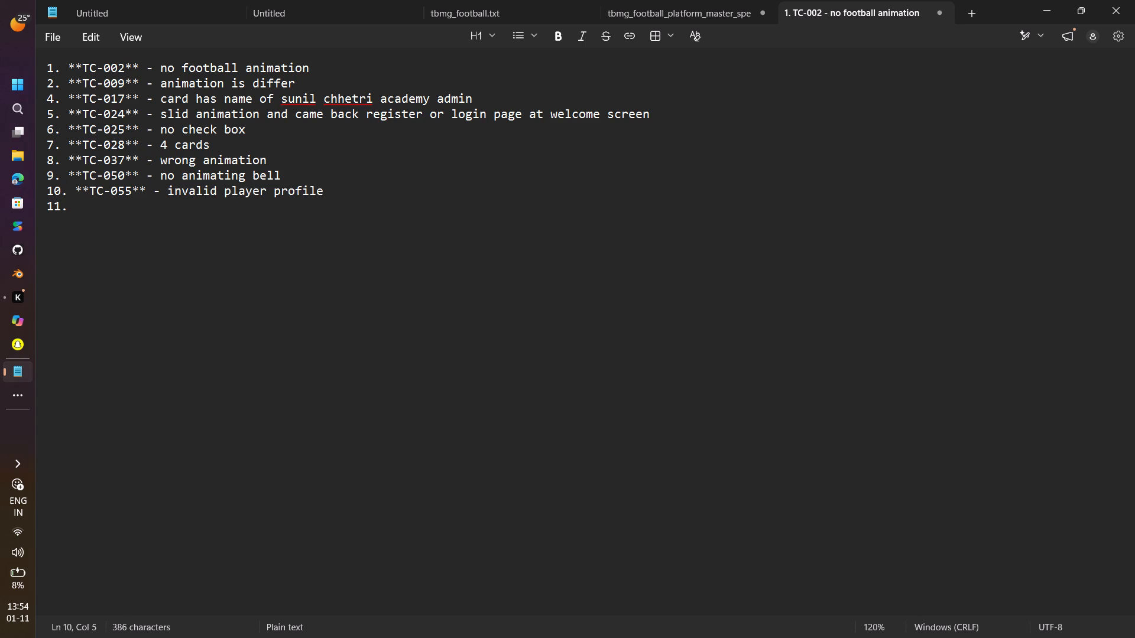
Copy the **TC-056** ID from the specification's Category 3 table into item 11 of the findings list with "- no option".
click(640, 5)
scroll(461, 284, down, 2)
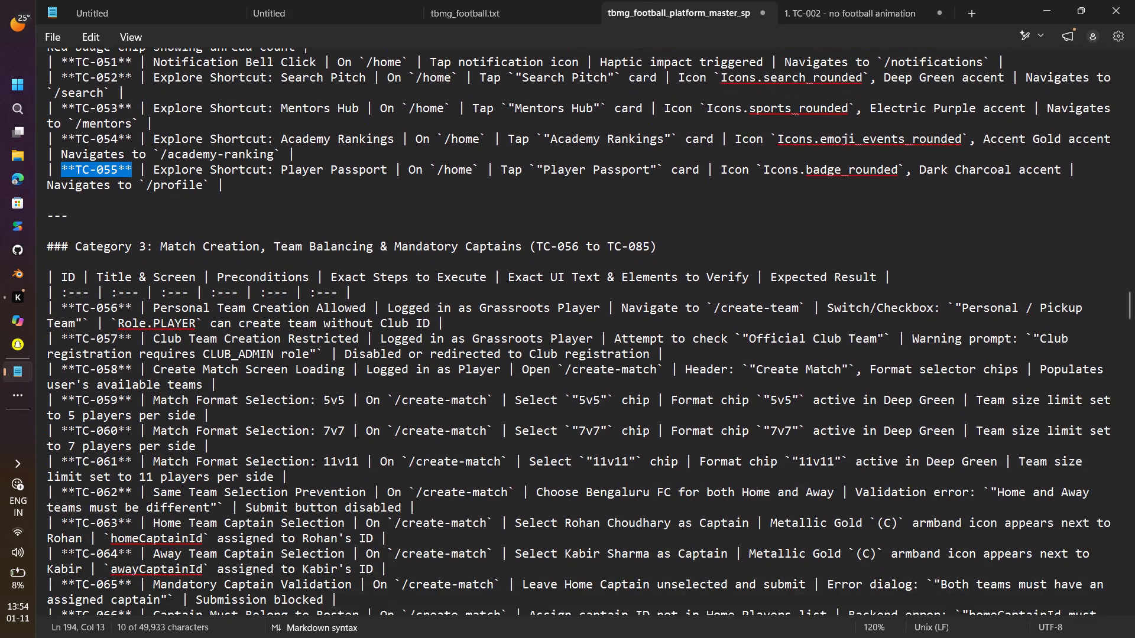
scroll(461, 284, down, 1)
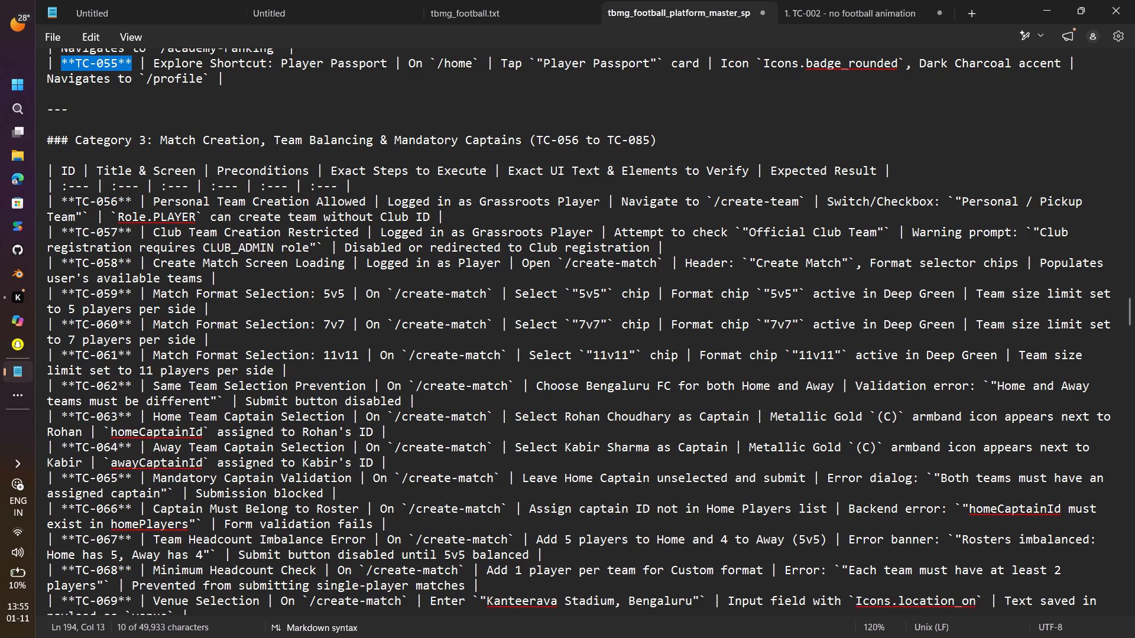
drag(60, 200, 132, 197)
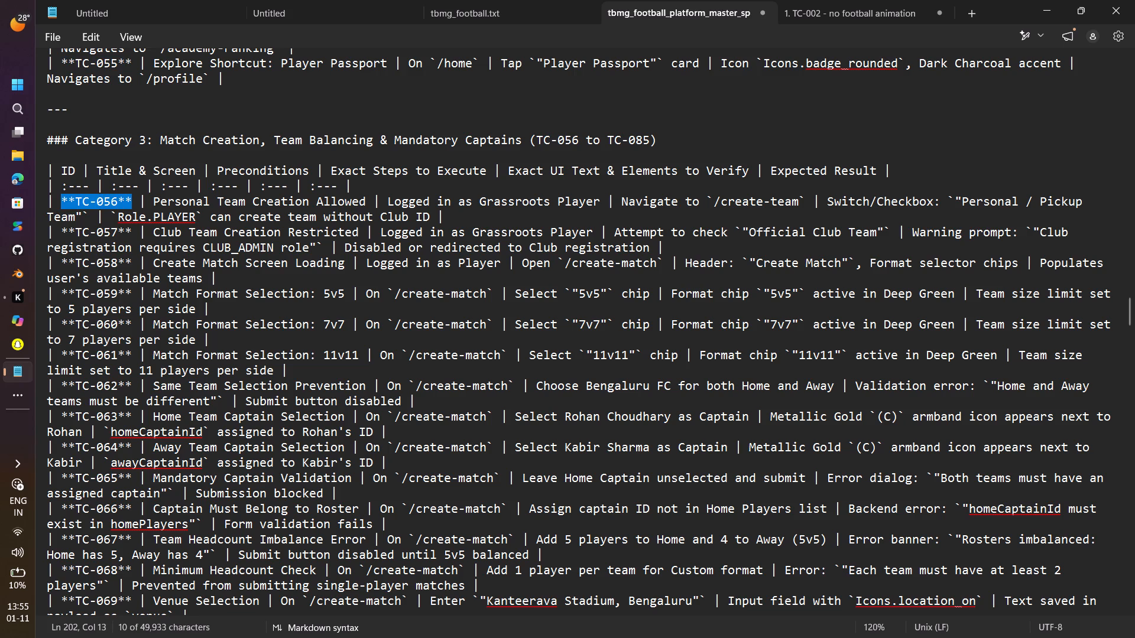
key(ctrl+c)
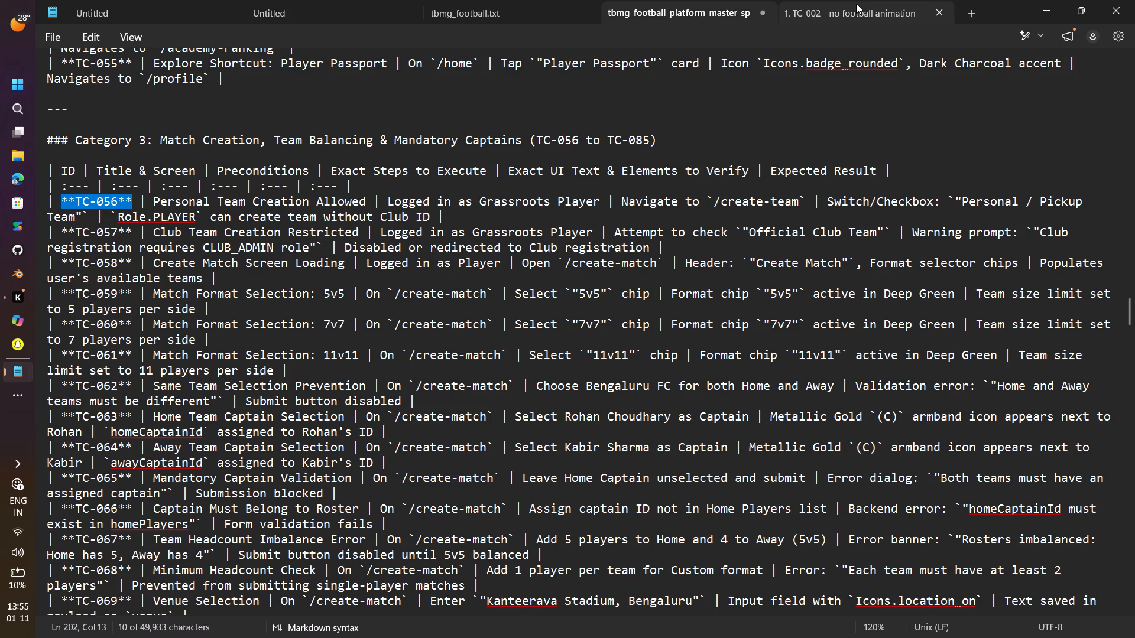
click(856, 4)
key(ctrl+v)
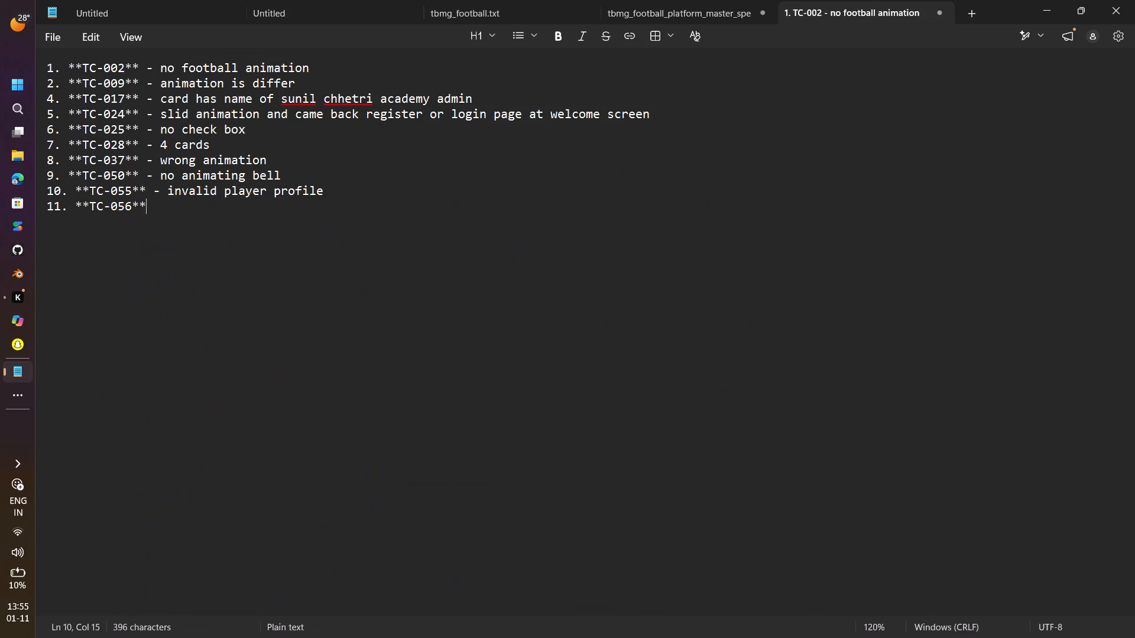
key(space)
text(- no o)
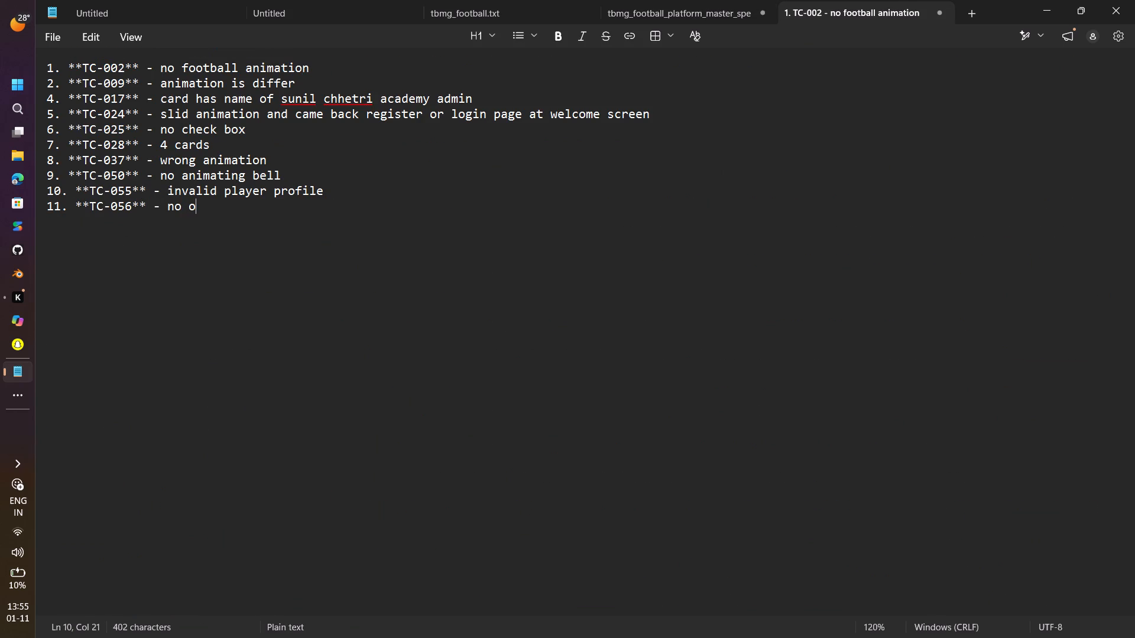
text(ption)
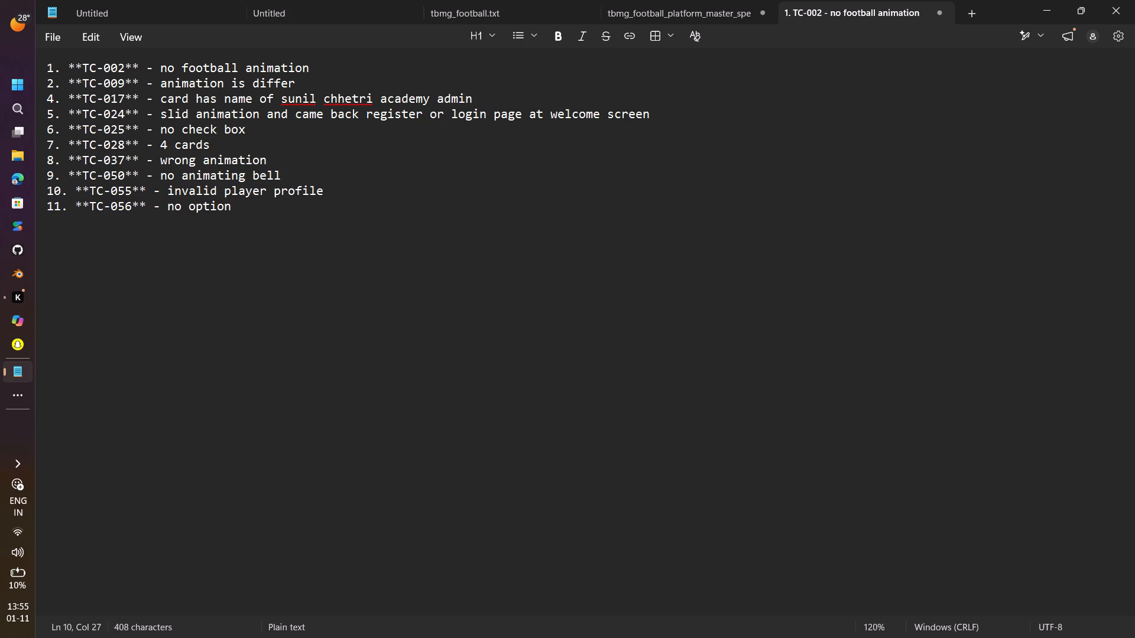
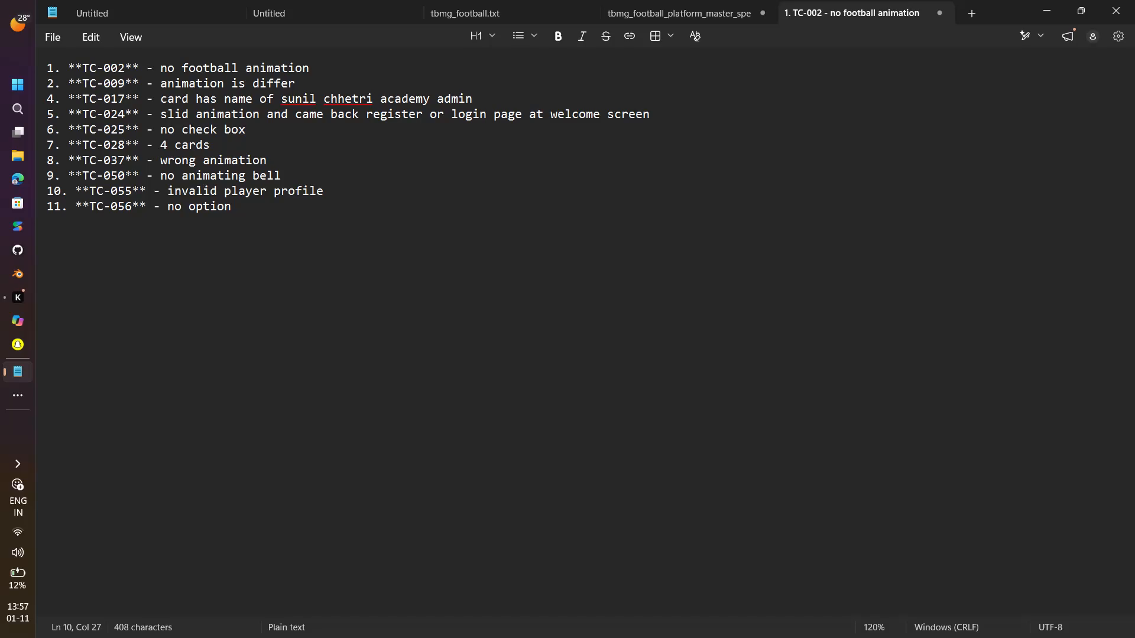
Add item 12 with the **TC-057** ID copied from the specification and "- no option", and start an empty item 13.
click(285, 210)
key(Return)
text(12.)
key(space)
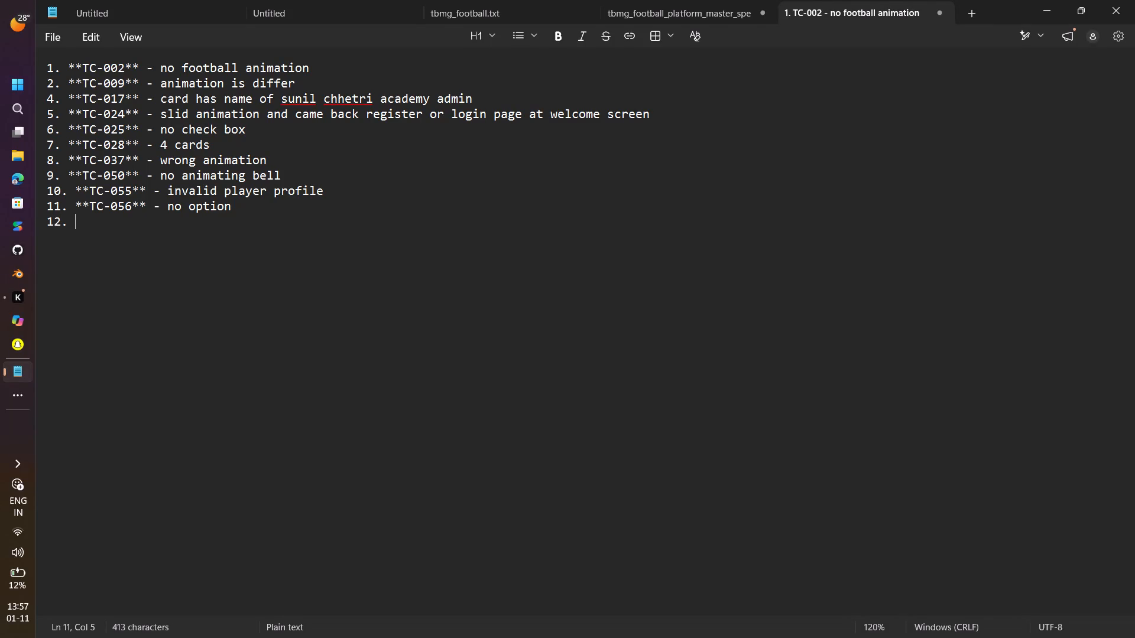
click(678, 9)
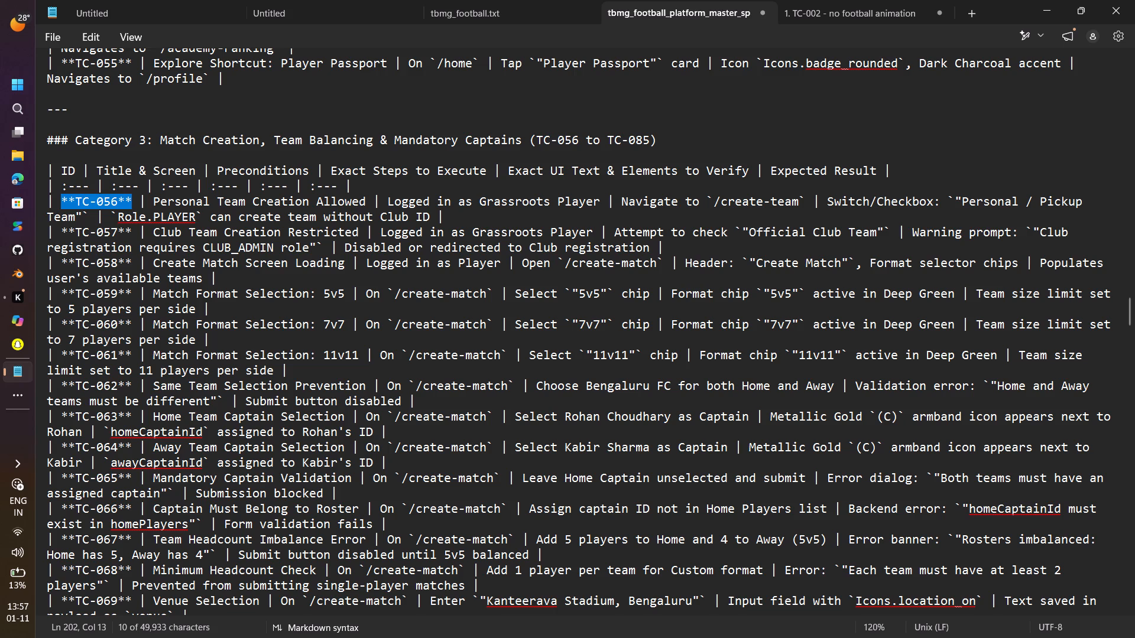
drag(60, 230, 128, 230)
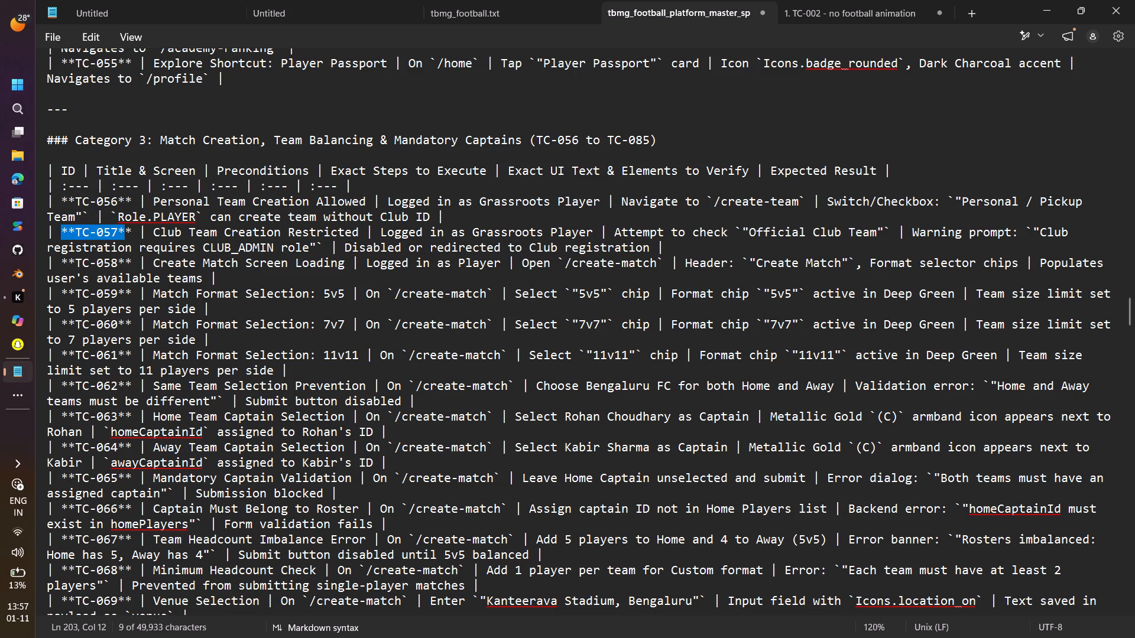
drag(128, 230, 132, 230)
key(ctrl+c)
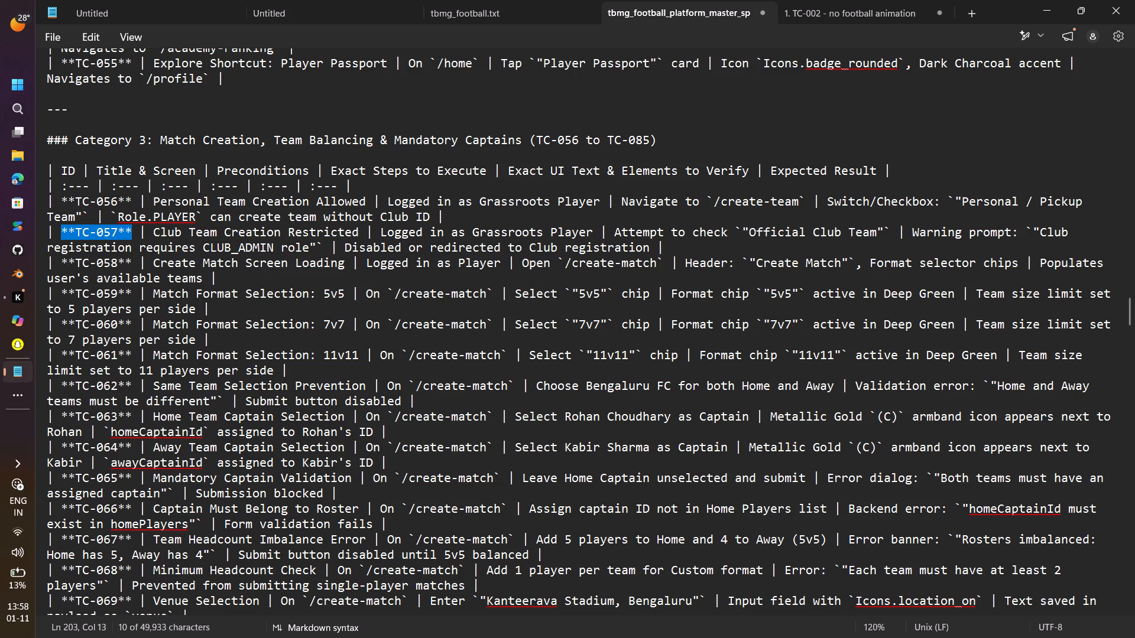
key(ctrl+c)
click(871, 4)
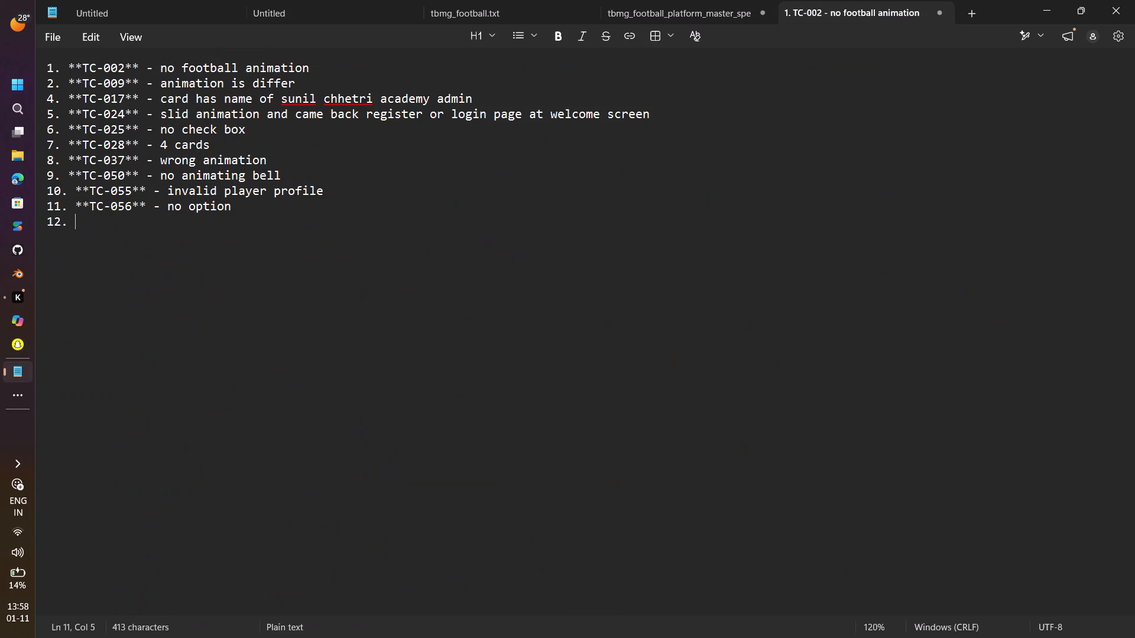
key(ctrl+v)
key(space)
text(-)
key(space)
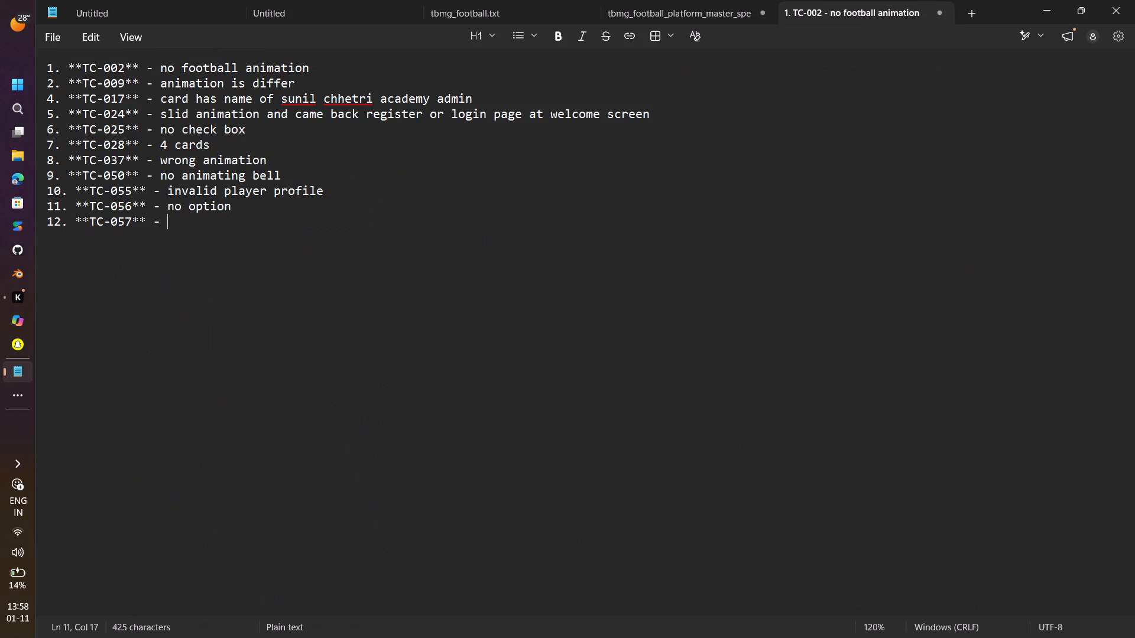
text(no option)
key(Return)
text(13)
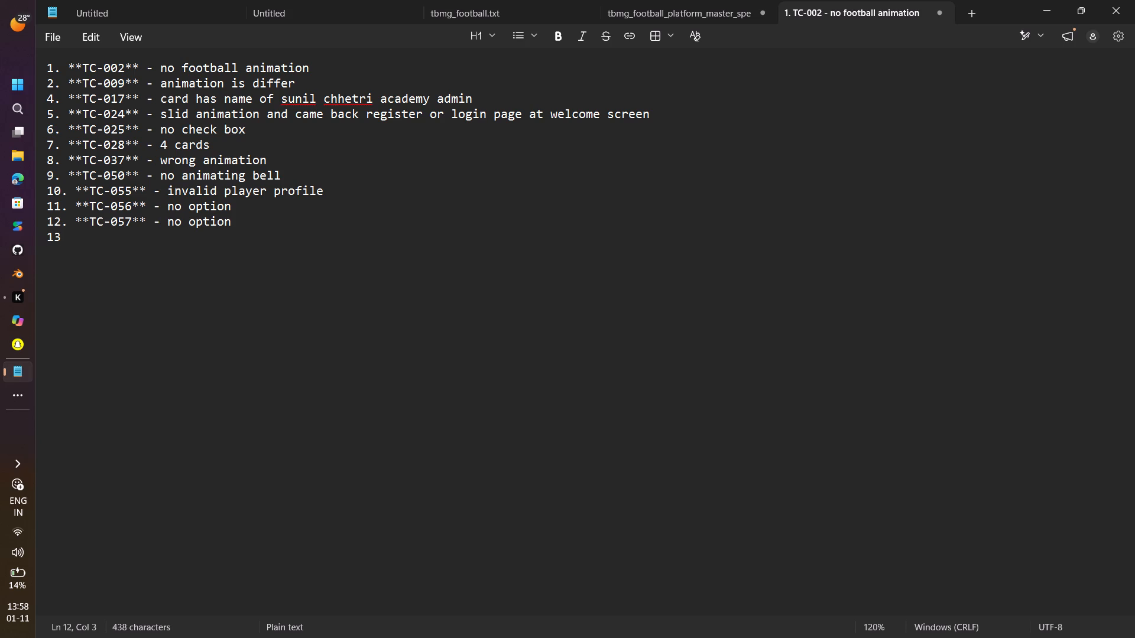
text(.)
key(space)
Review the Category 3 match-creation cases in the specification, going row by row from TC-062 to TC-065.
click(662, 11)
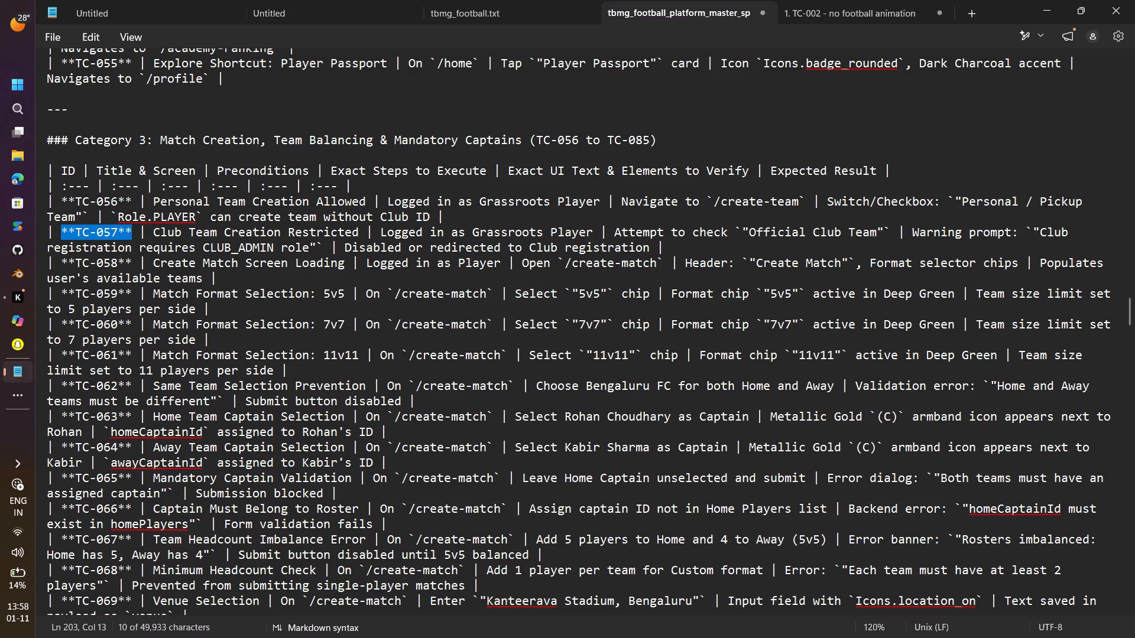
scroll(245, 276, down, 1)
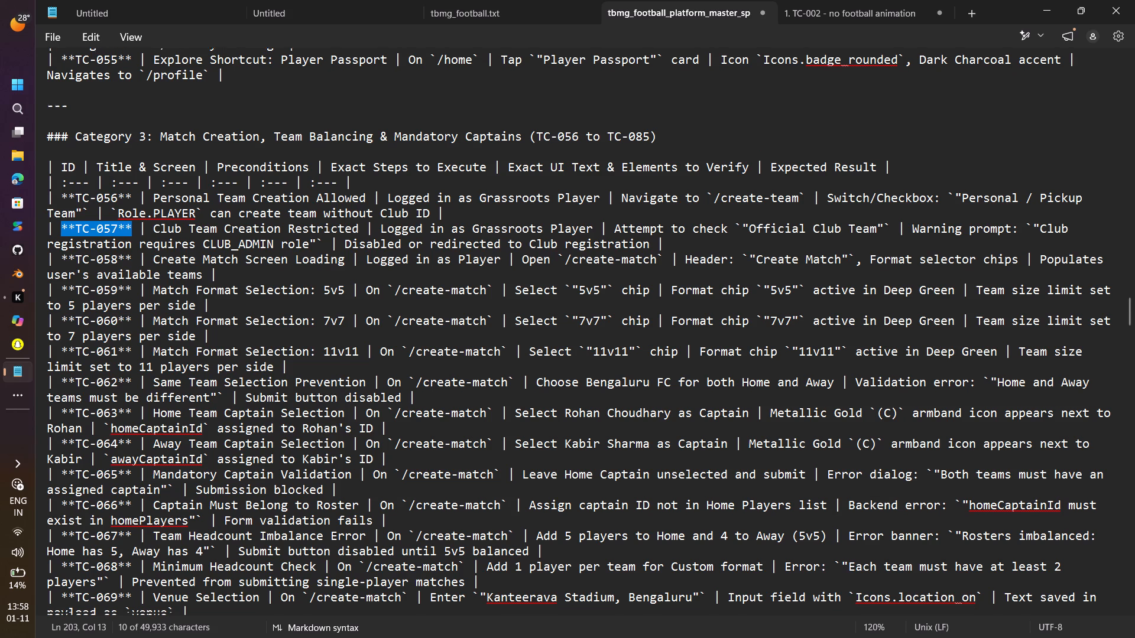
scroll(245, 276, down, 1)
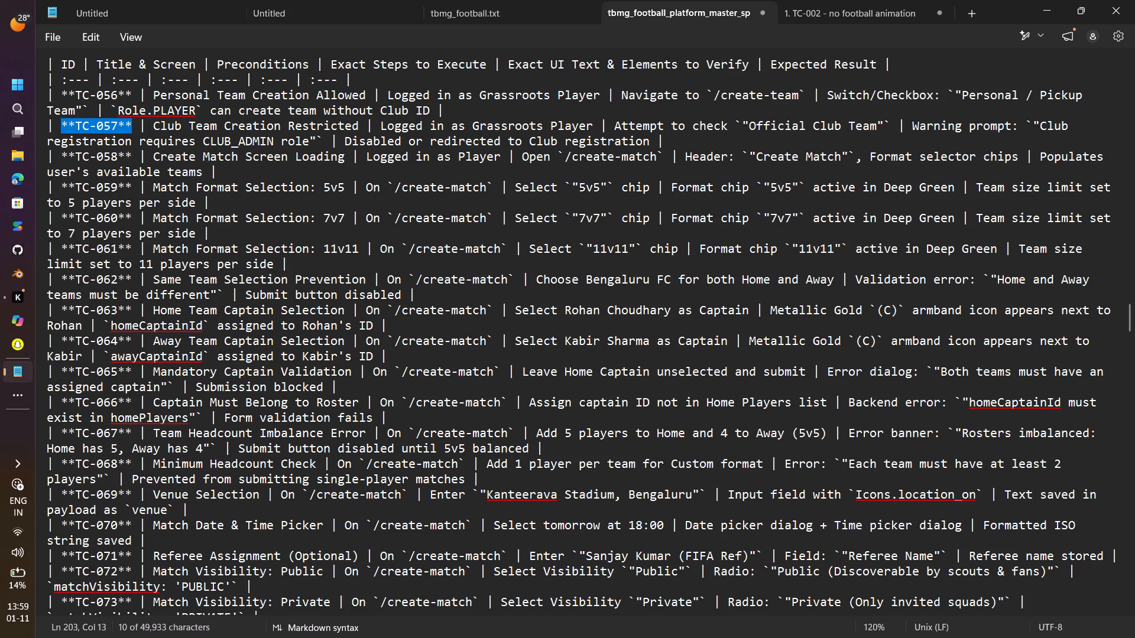
click(44, 280)
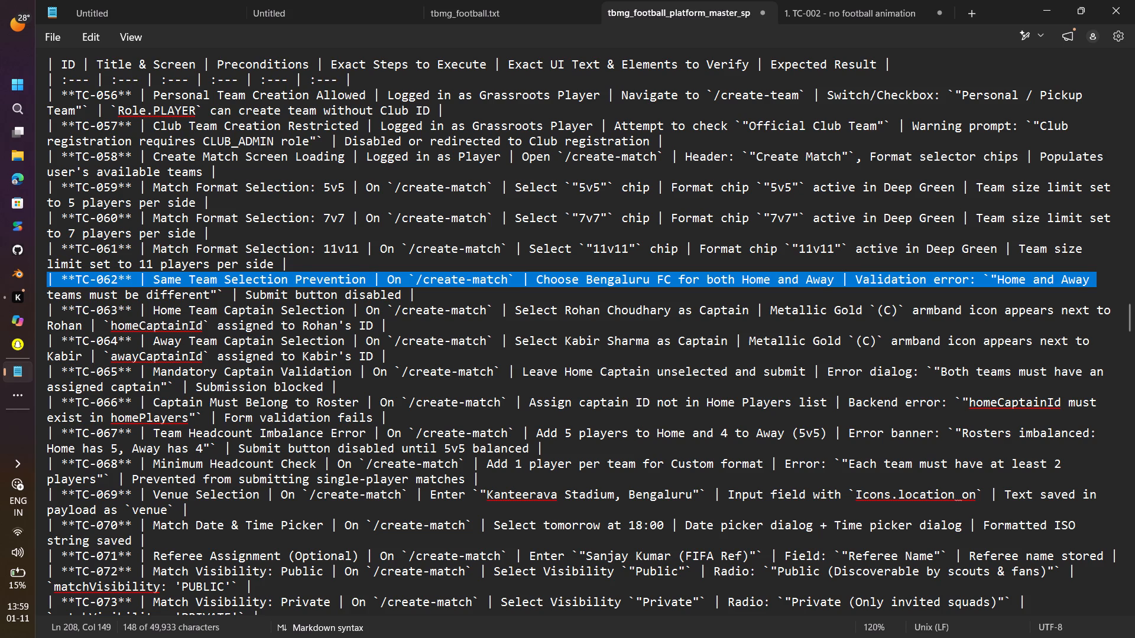
click(44, 313)
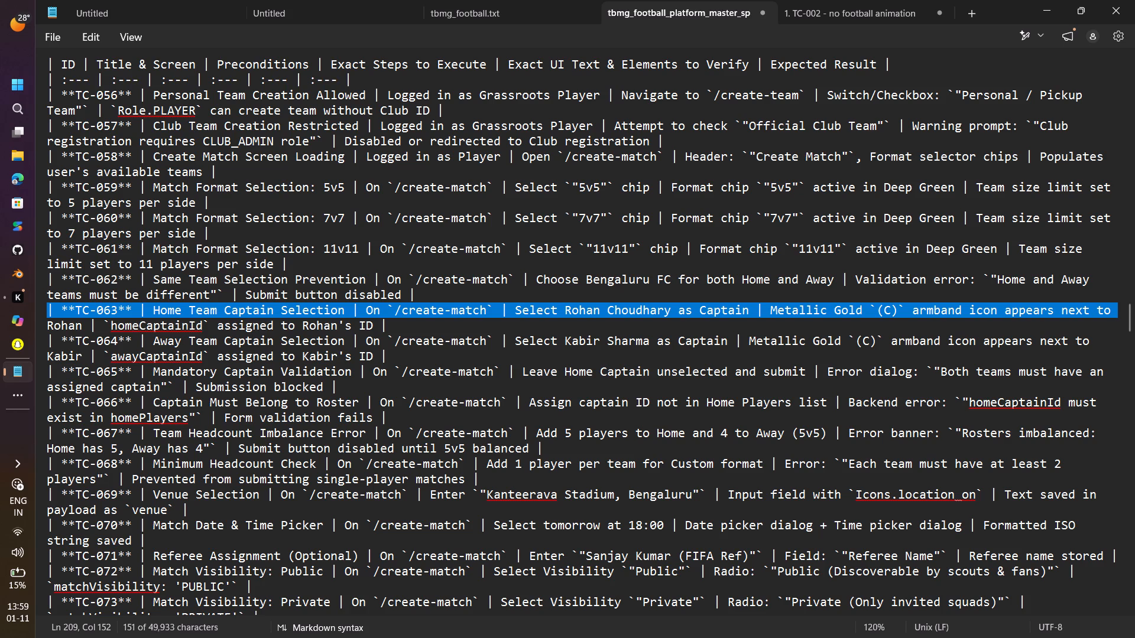
click(41, 341)
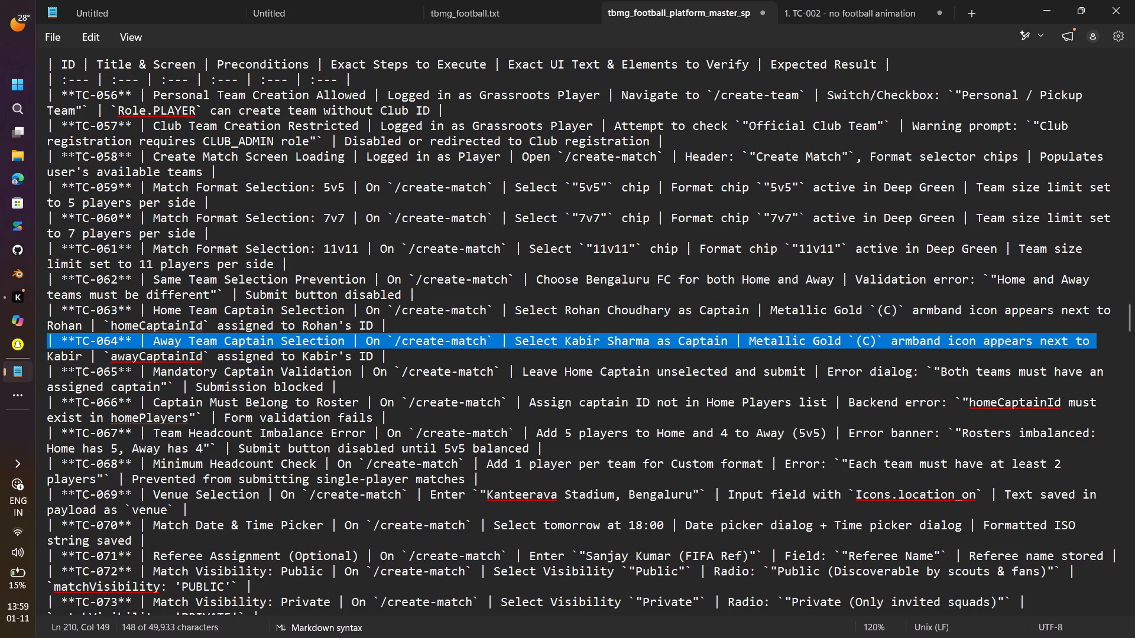
click(41, 366)
scroll(41, 366, down, 1)
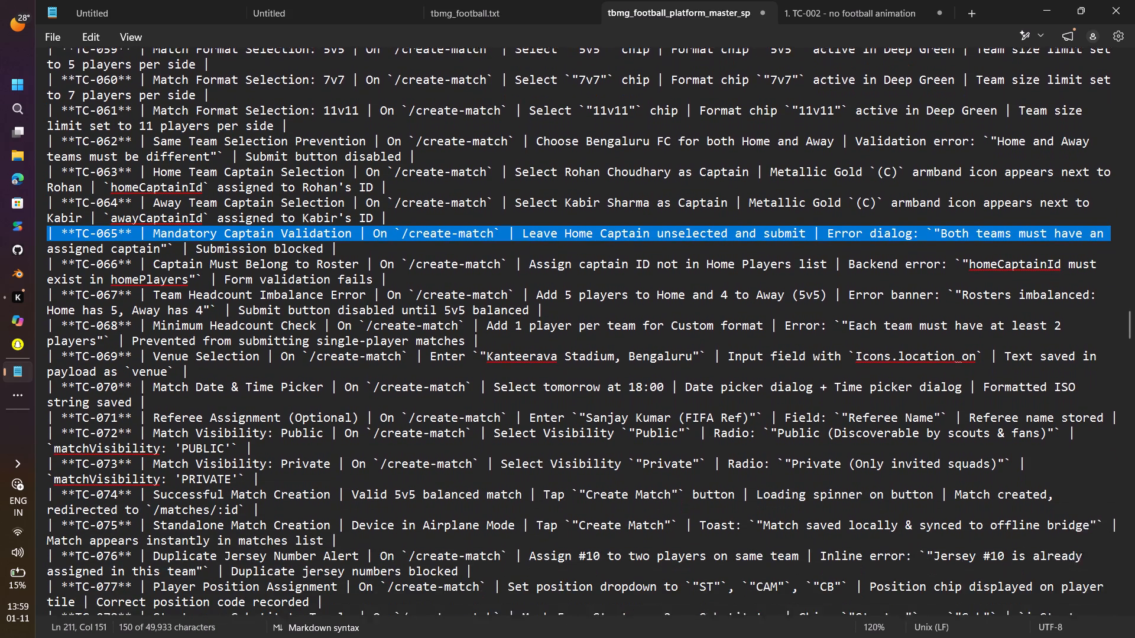
scroll(41, 366, down, 1)
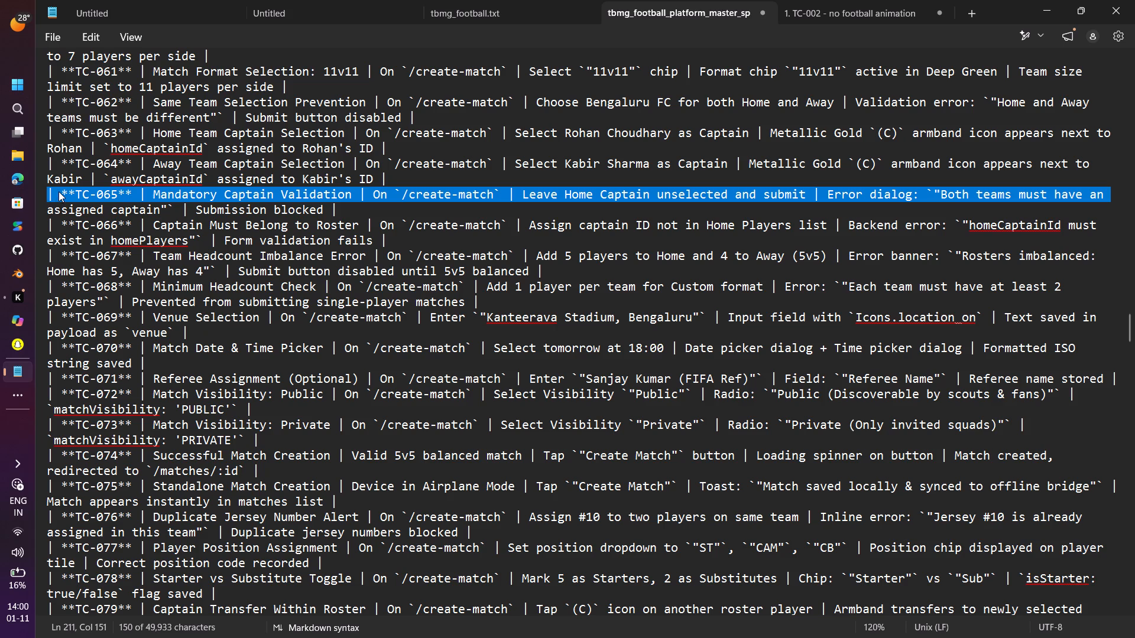
Copy the **TC-065** ID from the specification into item 13 of the findings with "- automatic captain selected".
click(59, 191)
drag(59, 191, 126, 188)
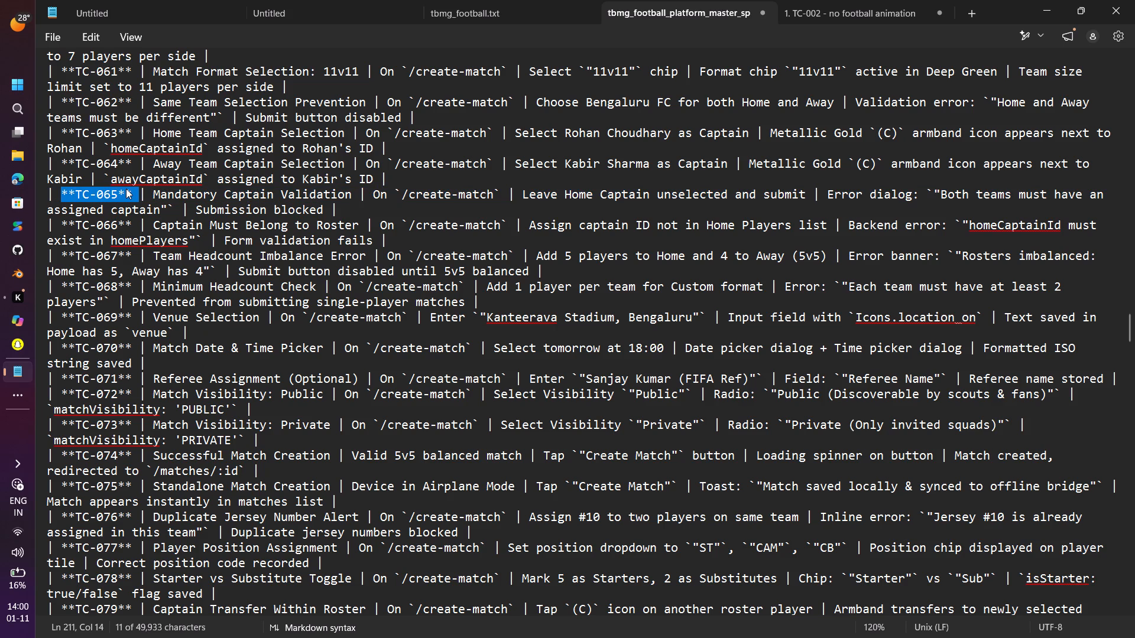
key(ctrl+c)
click(842, 6)
key(ctrl+v)
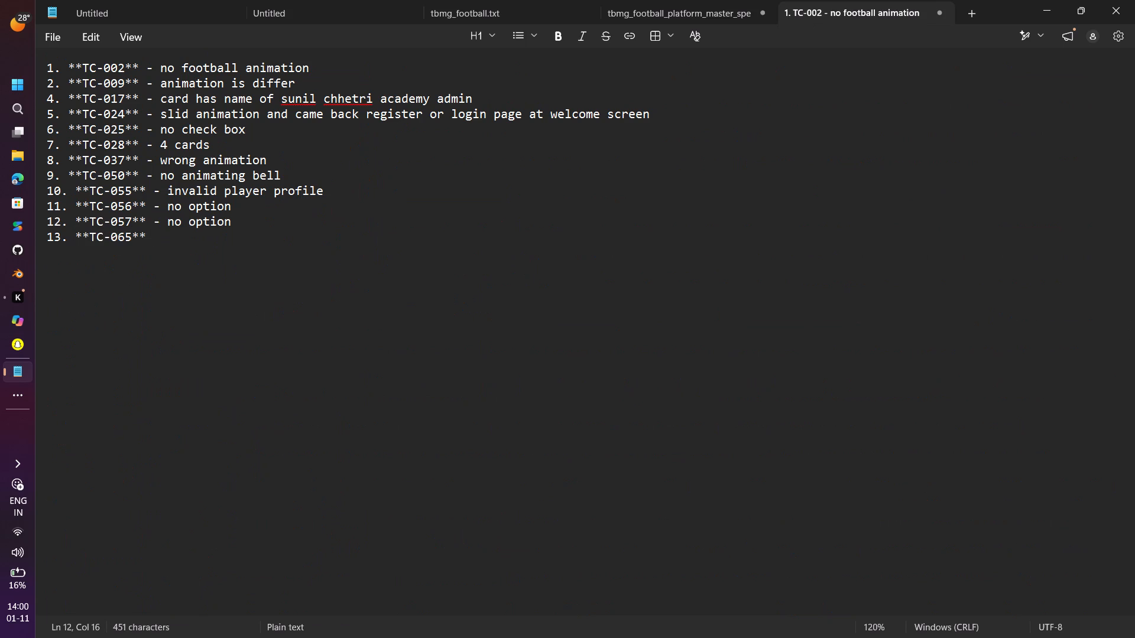
text(-)
key(space)
text(automatic captain selected)
key(Return)
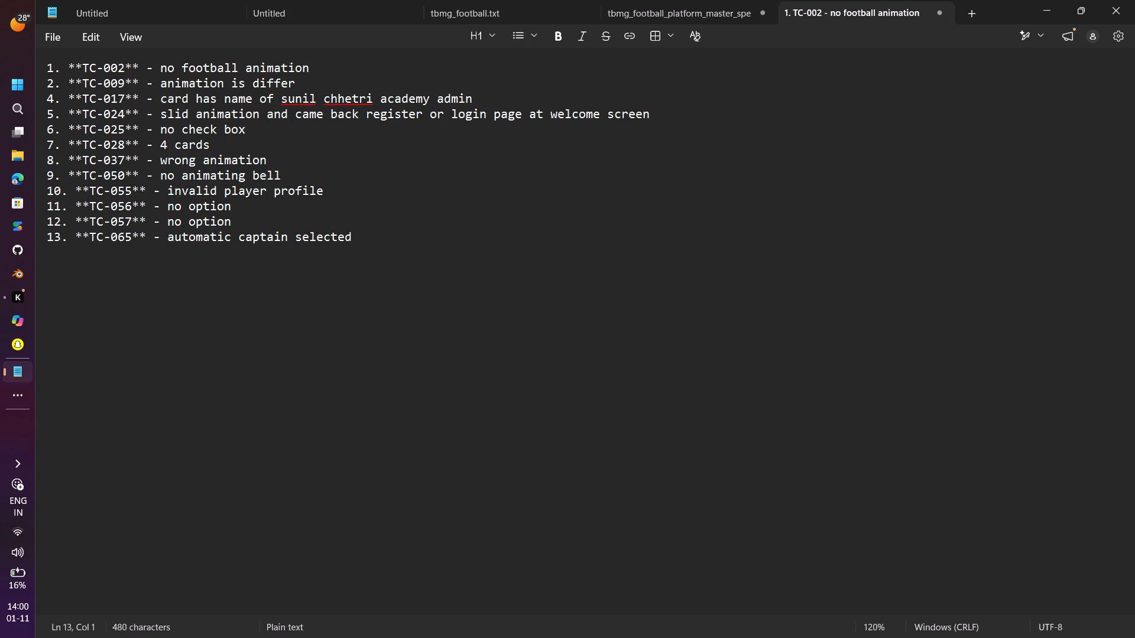
Go through specification cases TC-066 to TC-068 and copy the **TC-068** ID into a new item 14 of the findings.
click(635, 8)
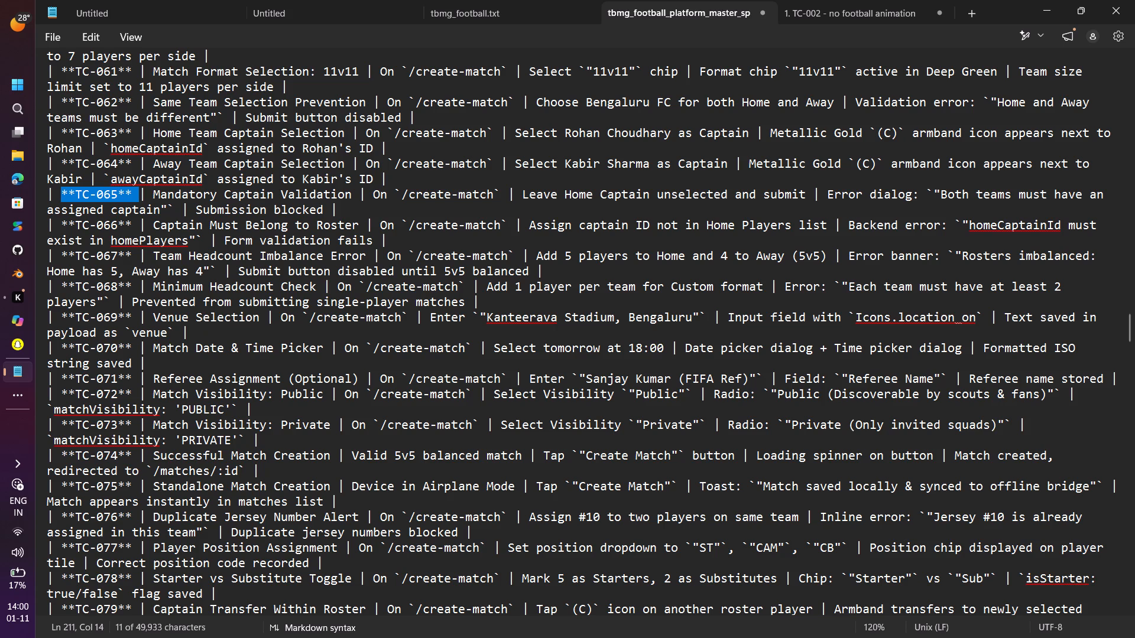
click(43, 226)
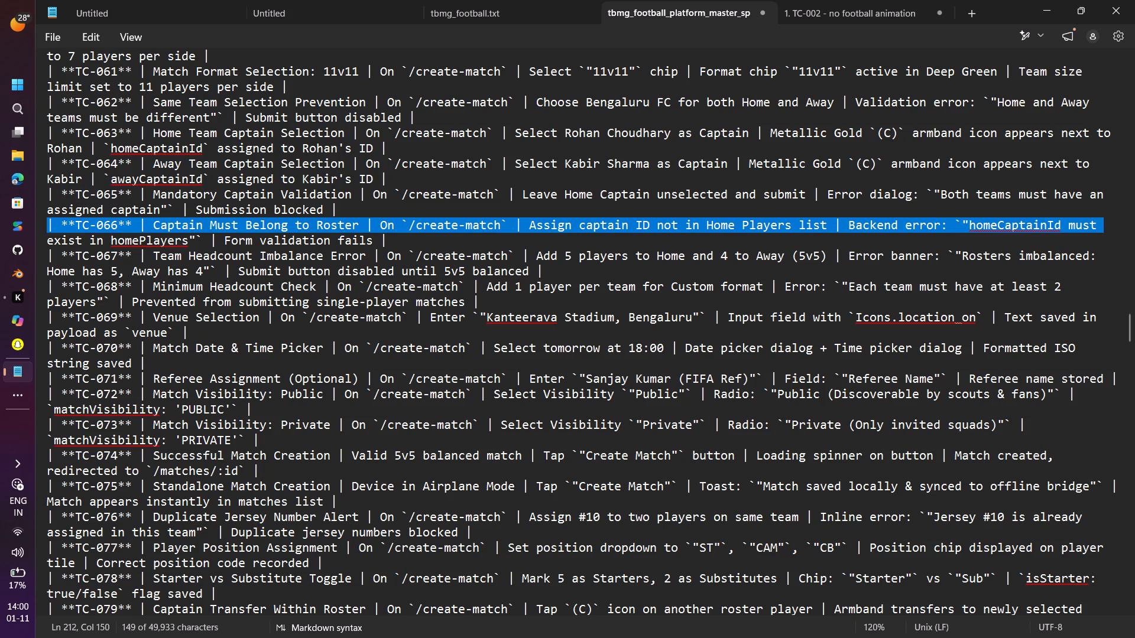
click(41, 256)
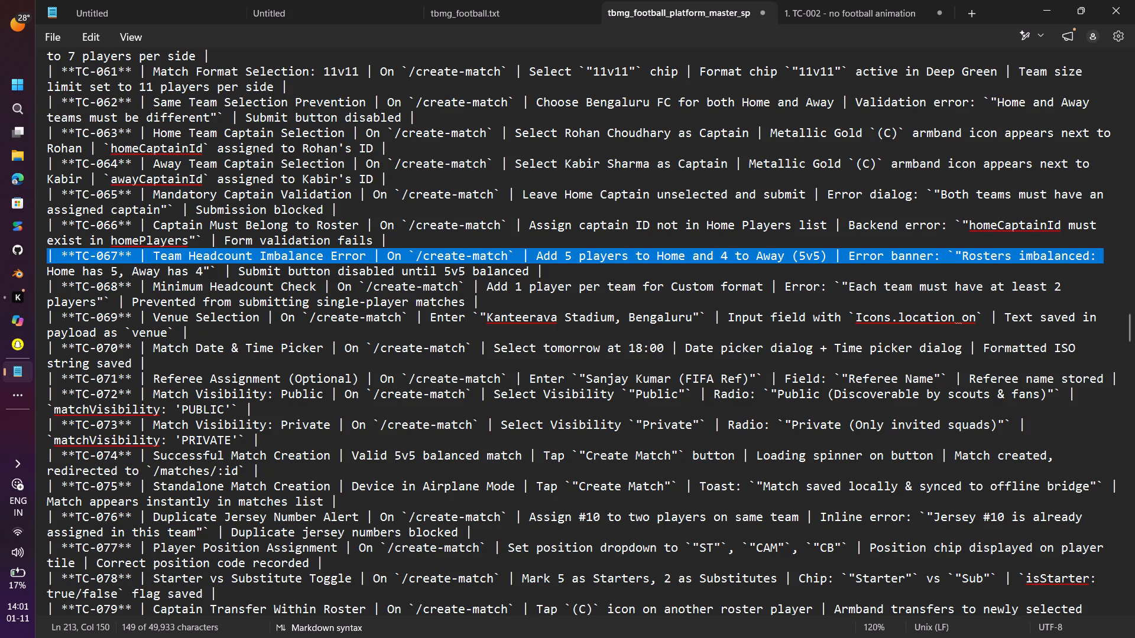
click(43, 290)
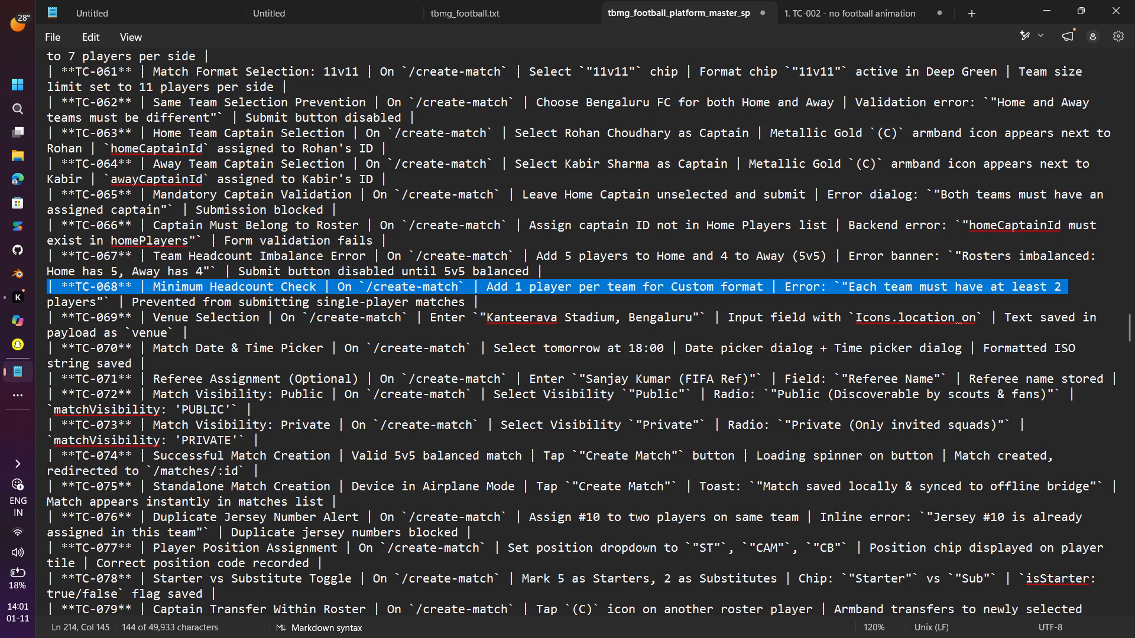
drag(59, 282, 96, 282)
drag(96, 282, 96, 283)
click(57, 282)
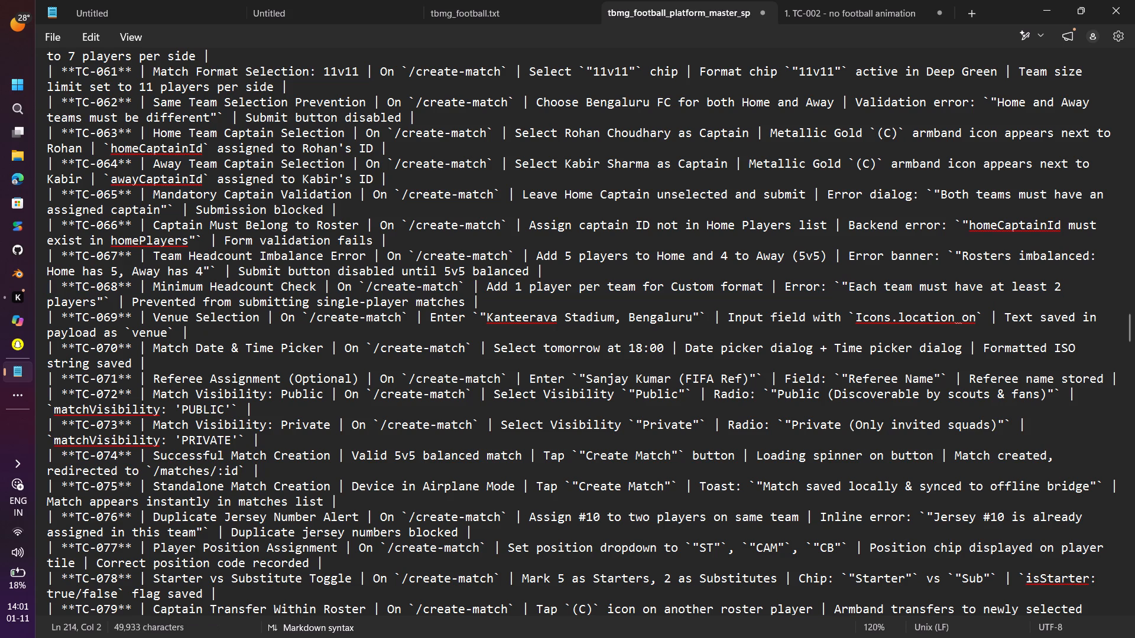
drag(61, 284, 116, 284)
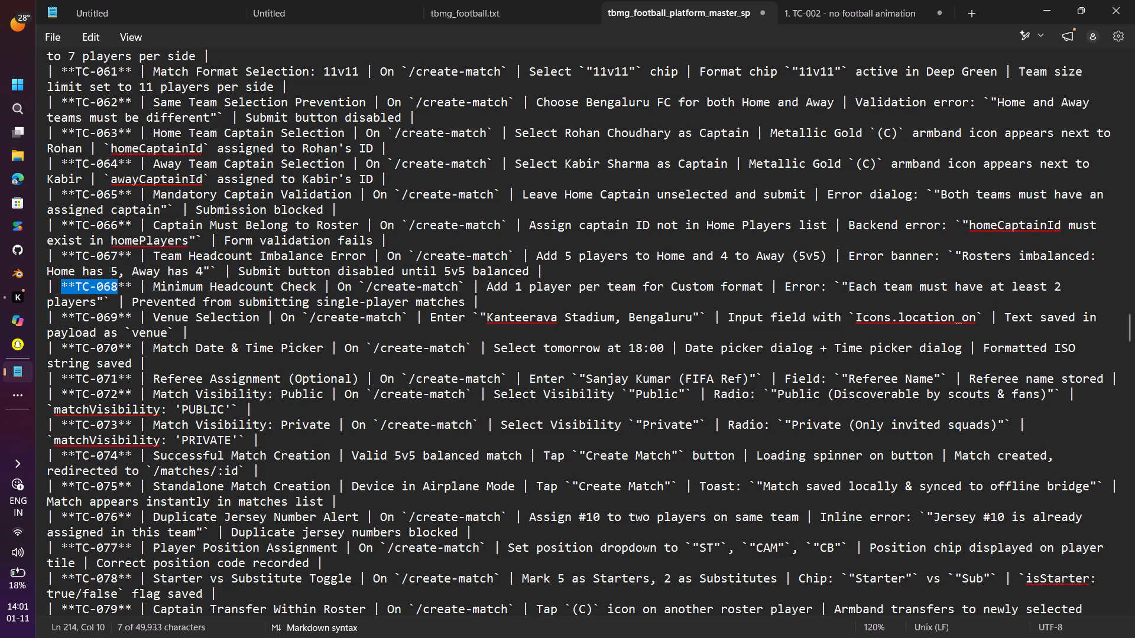
drag(116, 284, 134, 283)
key(ctrl+c)
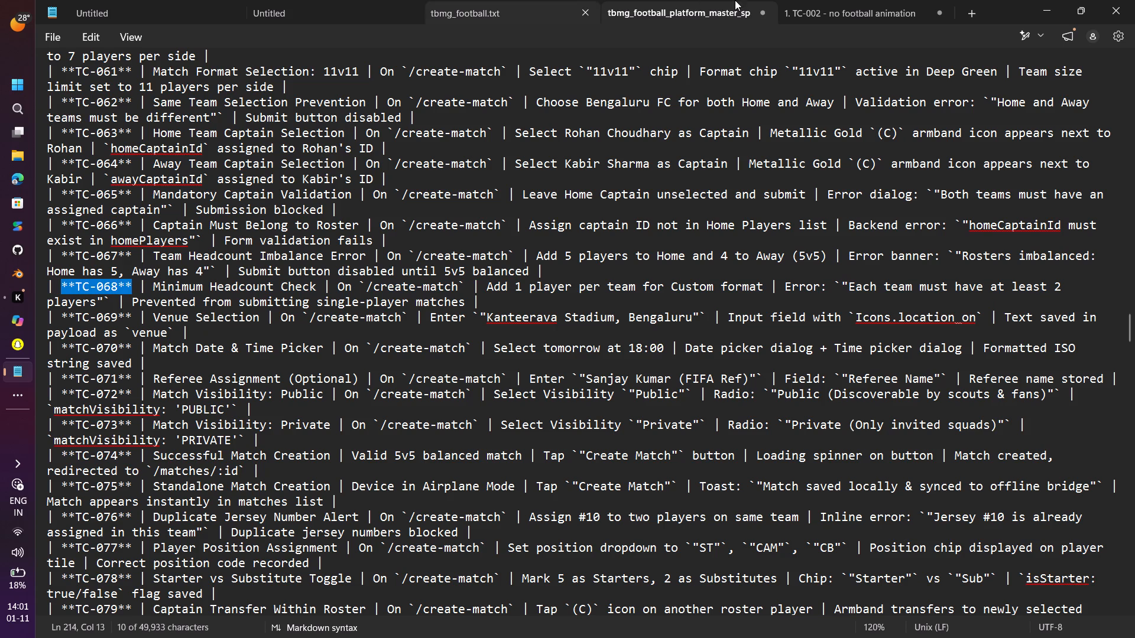
click(803, 3)
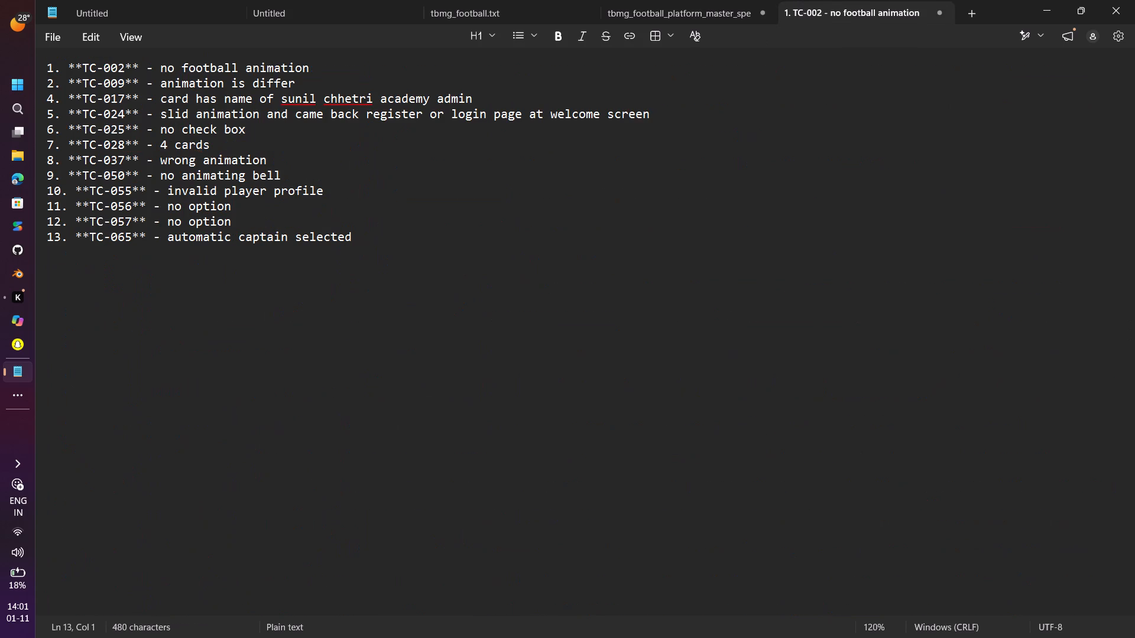
text(14. au)
key(BackSpace)
key(BackSpace)
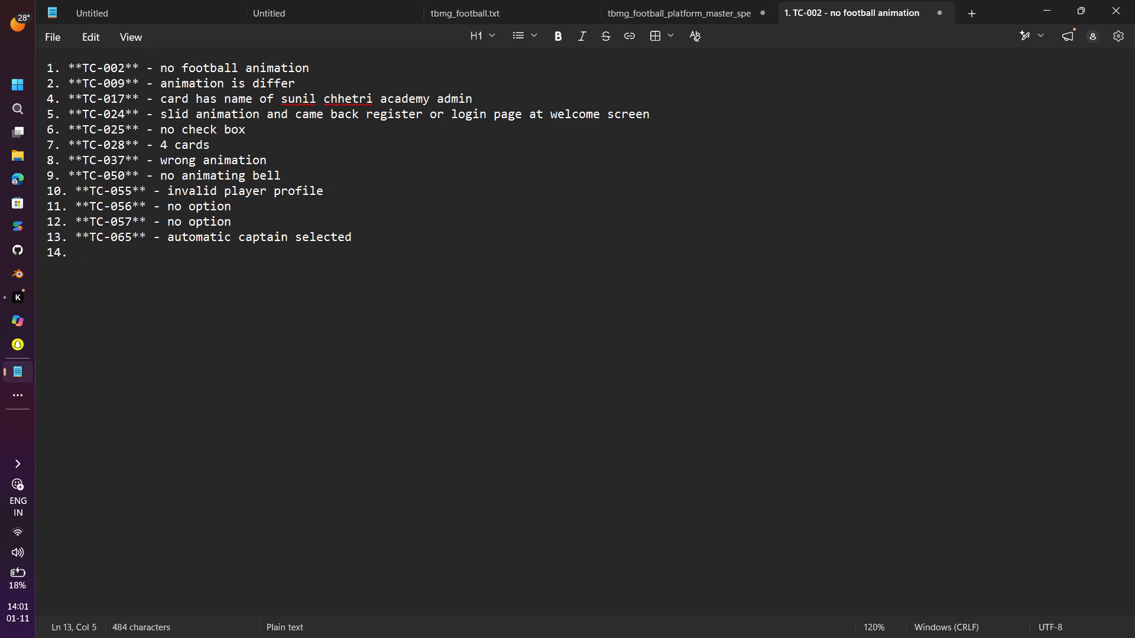
key(ctrl+v)
Complete item 14 of the findings with "- automatic 2 player is there and revome option get removed" and start an empty item 15.
key(space)
text(- automato)
key(BackSpace)
text(ic)
key(space)
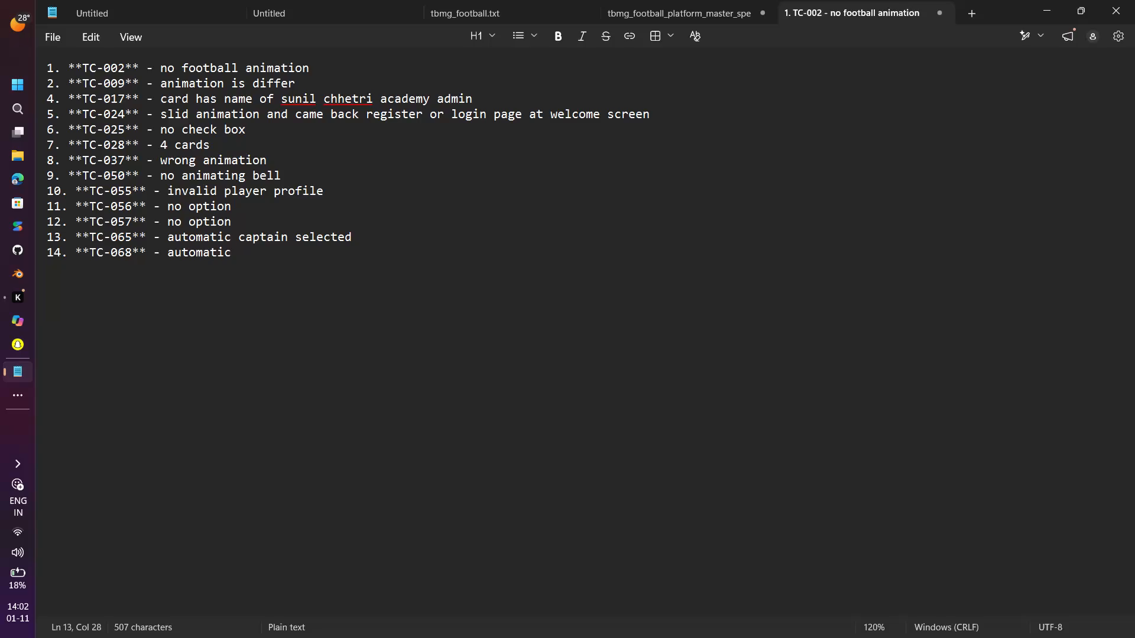
text(2 player is there)
key(space)
text(and revome option)
key(space)
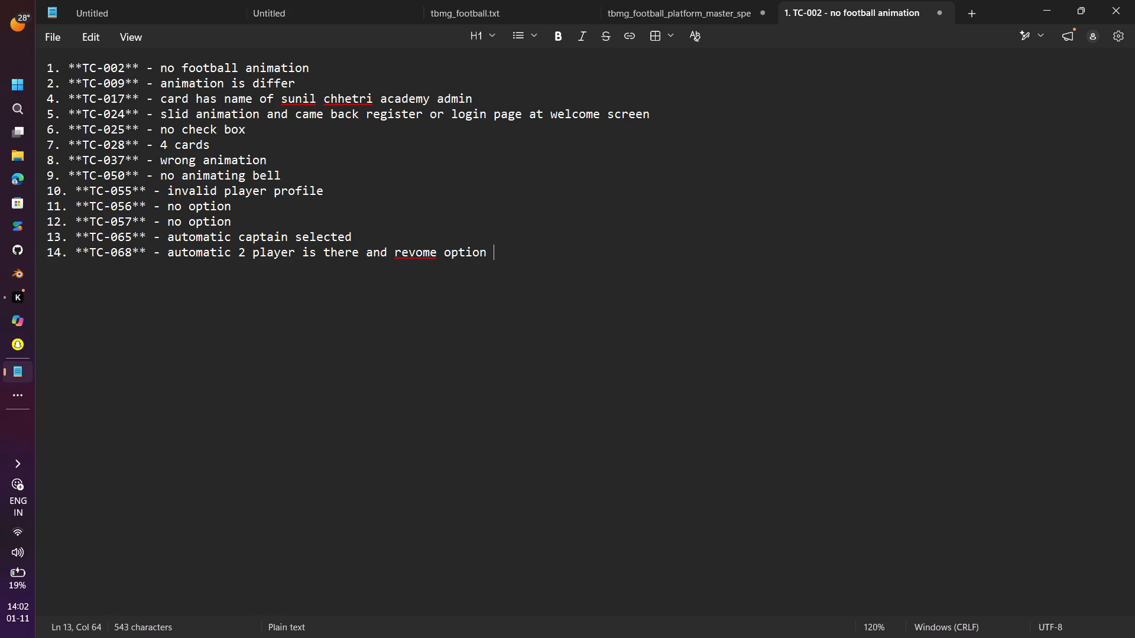
text(get)
key(space)
text(ren)
key(BackSpace)
text(moved)
key(Return)
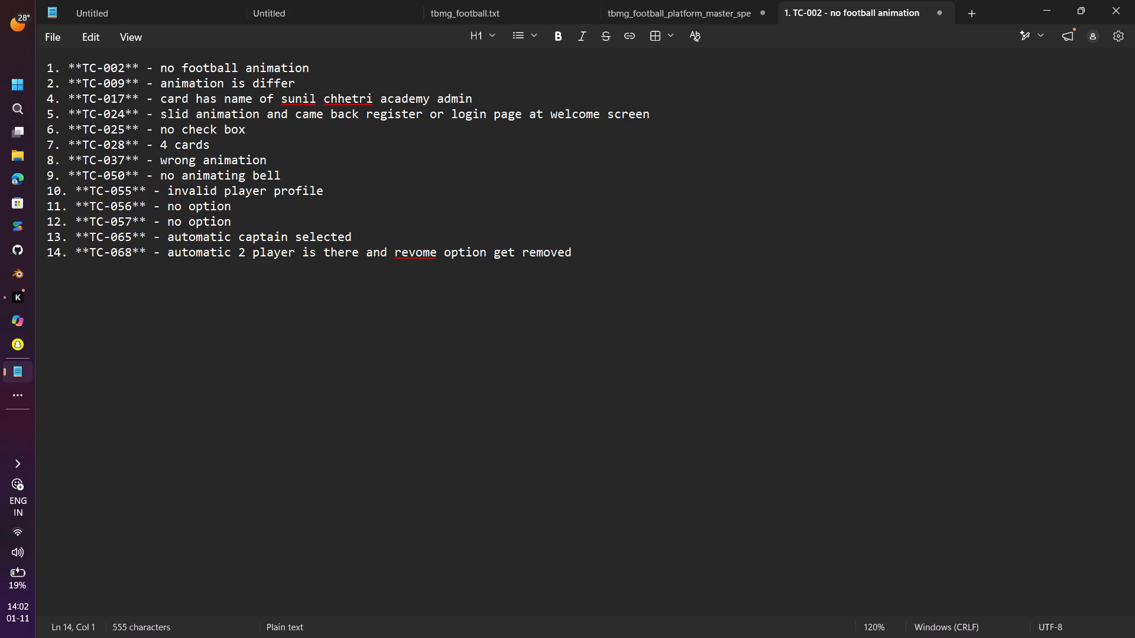
text(15.)
key(space)
Find the referee assignment case in the specification and enter its ID, **TC-071**, in item 15 of the findings.
click(690, 4)
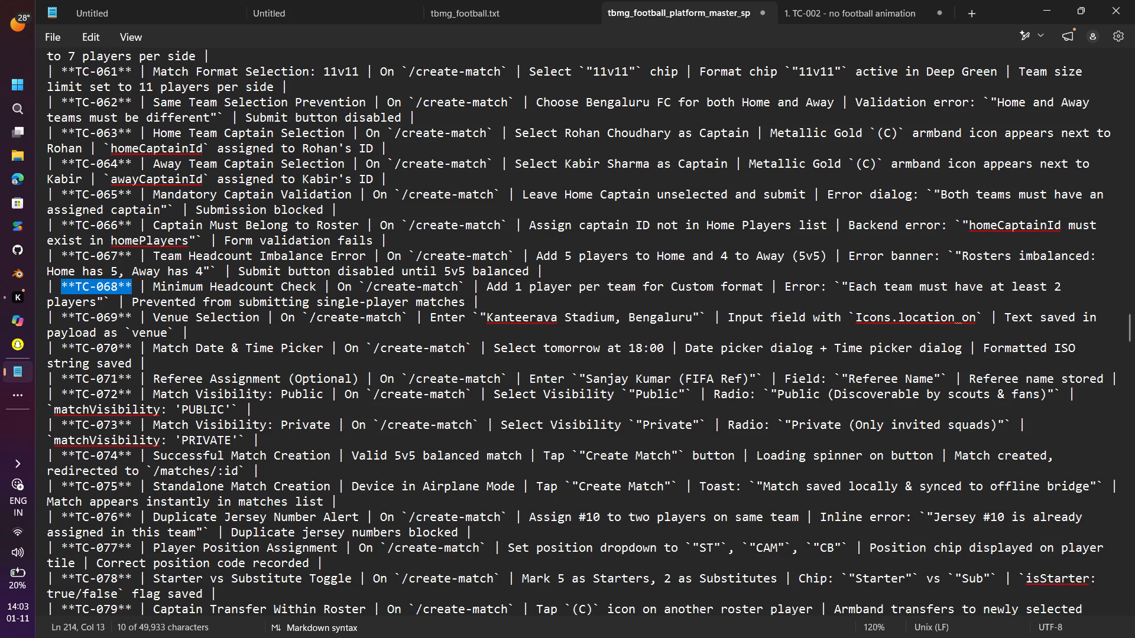
click(44, 376)
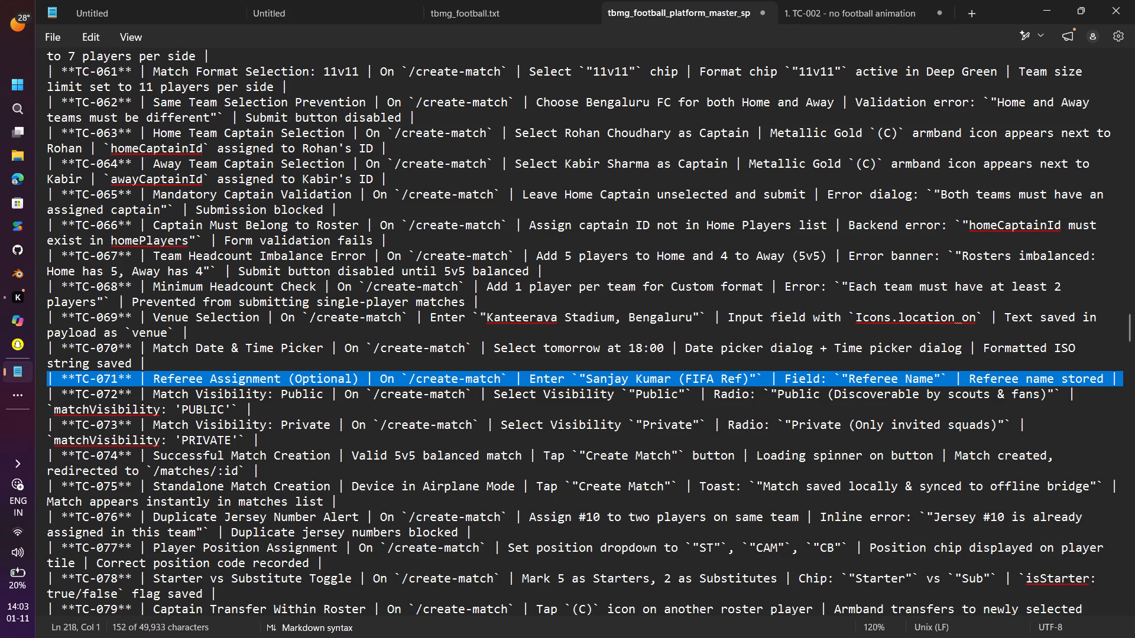
click(822, 6)
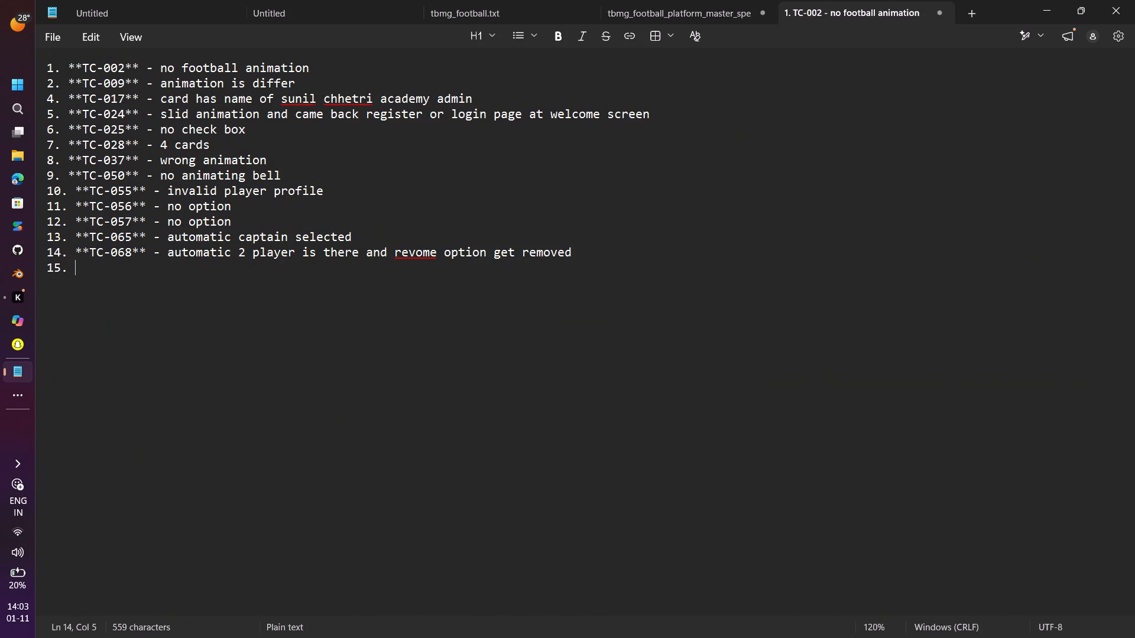
key(ctrl+v)
key(Left)
key(Left)
key(Left)
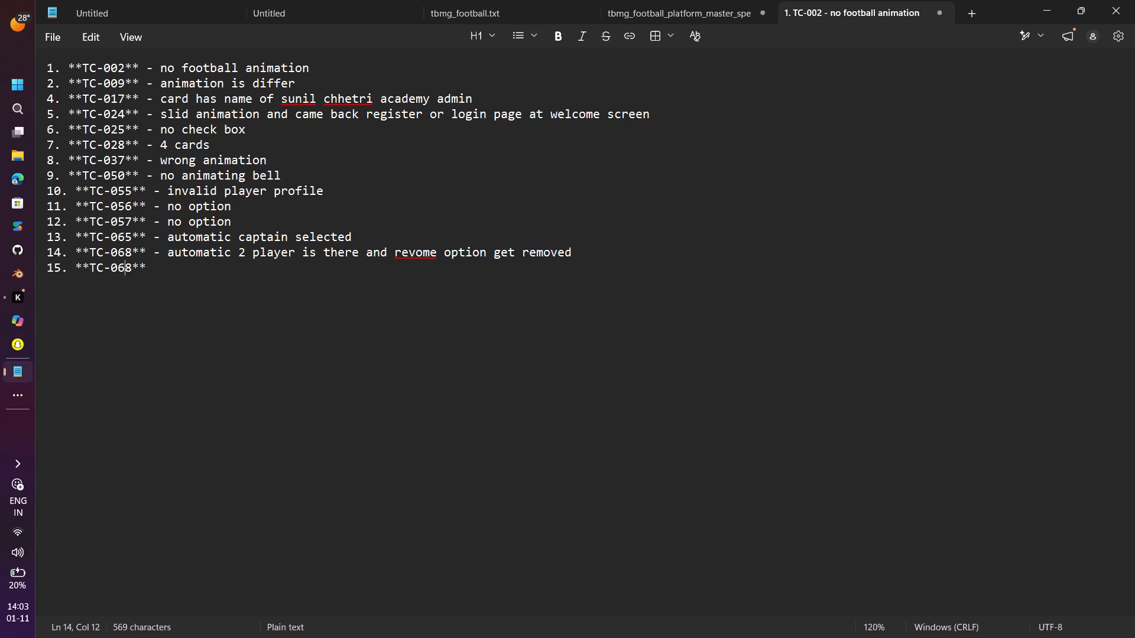
key(Right)
key(BackSpace)
key(BackSpace)
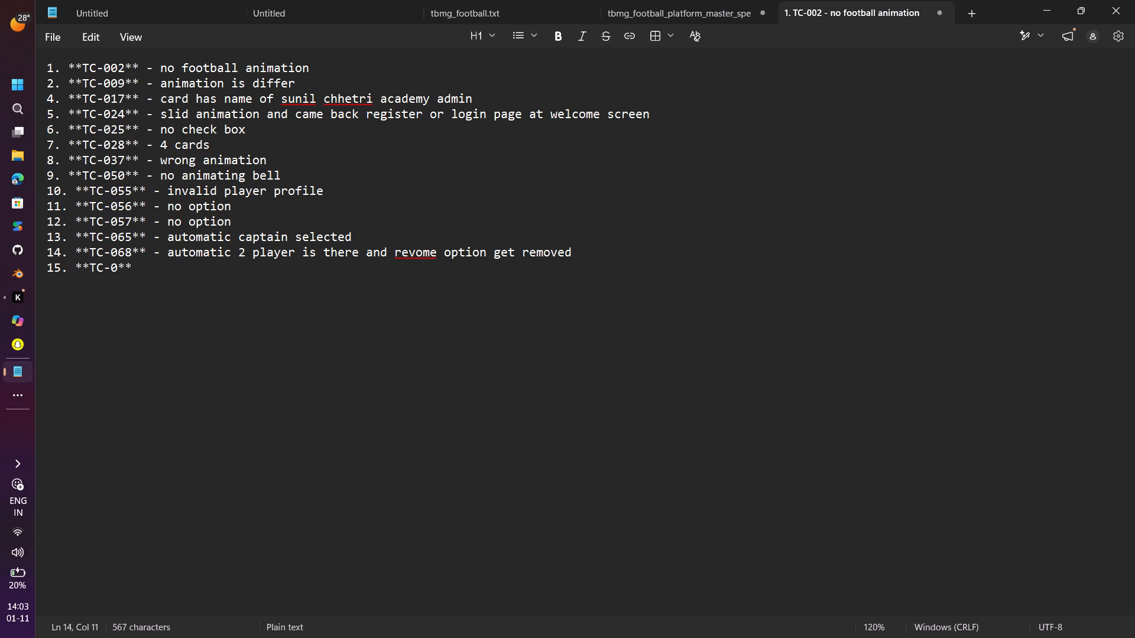
text(71)
key(Right)
key(Right)
key(Right)
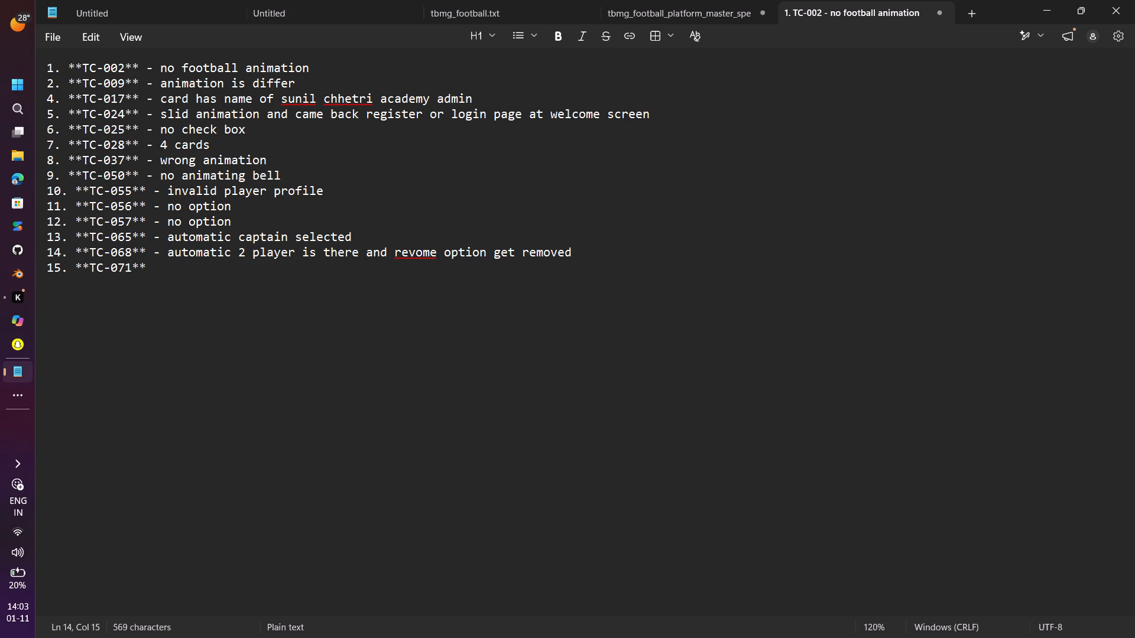
Complete item 15 with "- aiff is written on the place of fifa" and start an empty item 16.
key(space)
text(-)
key(space)
text(ai)
text(ff)
key(space)
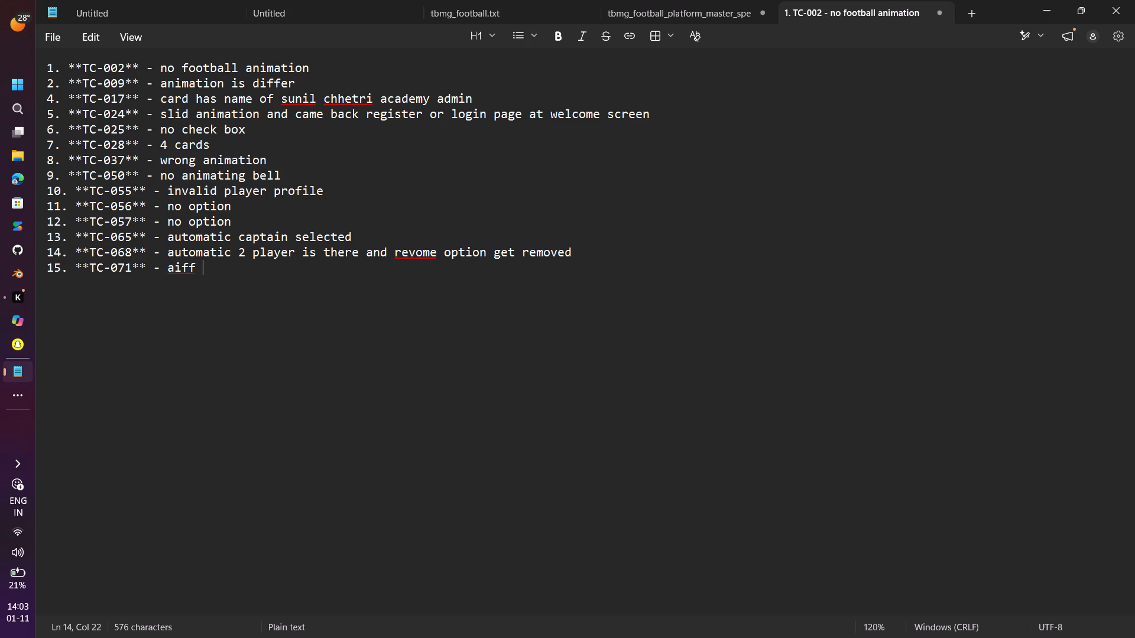
text(is written on the place of fifa)
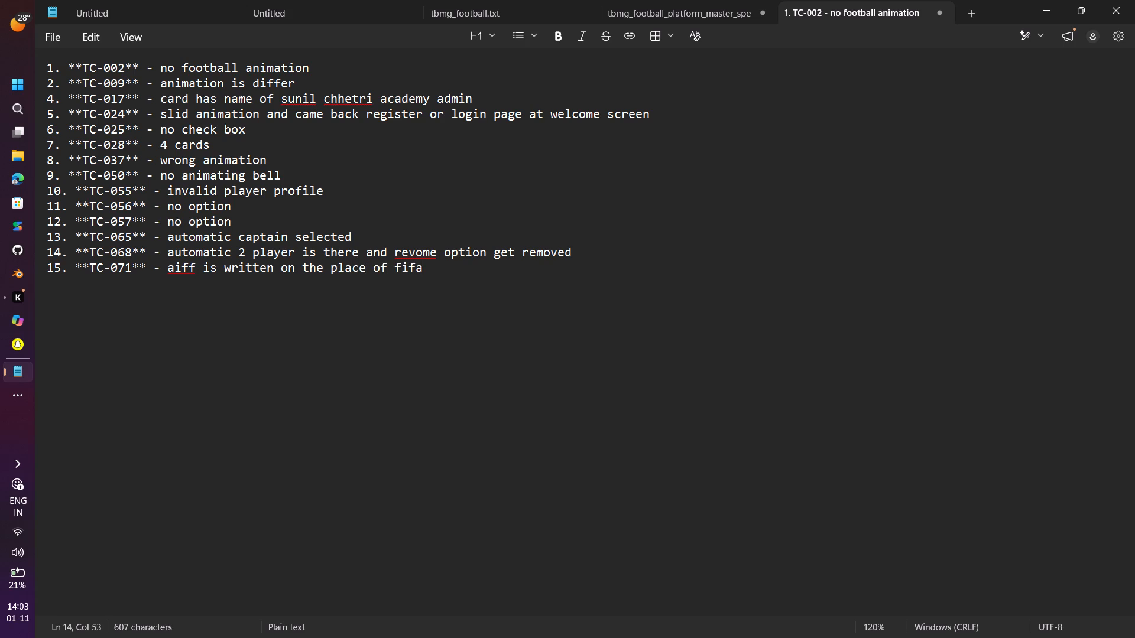
key(Return)
text(16.)
key(space)
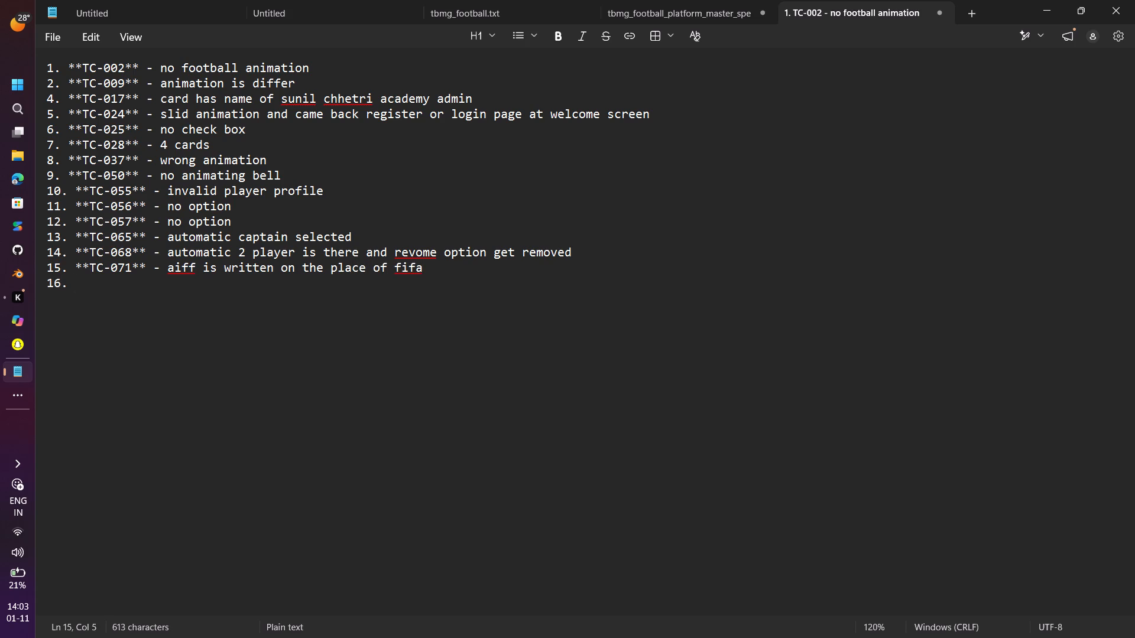
Review the match-creation cases in the specification row by row from TC-072 to TC-076.
click(642, 14)
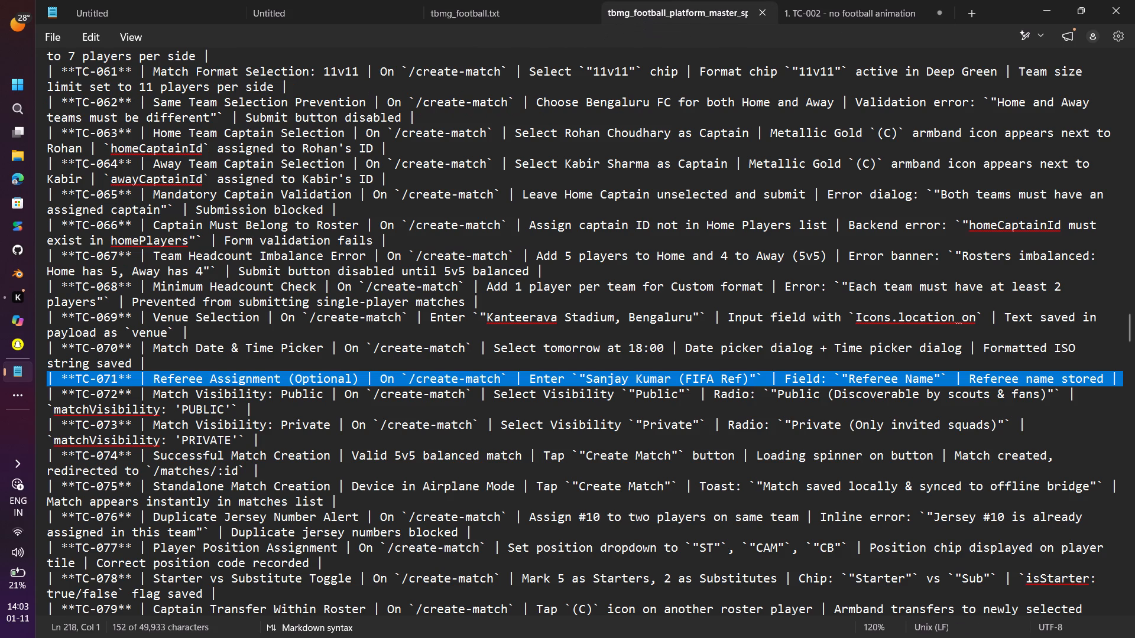
click(831, 12)
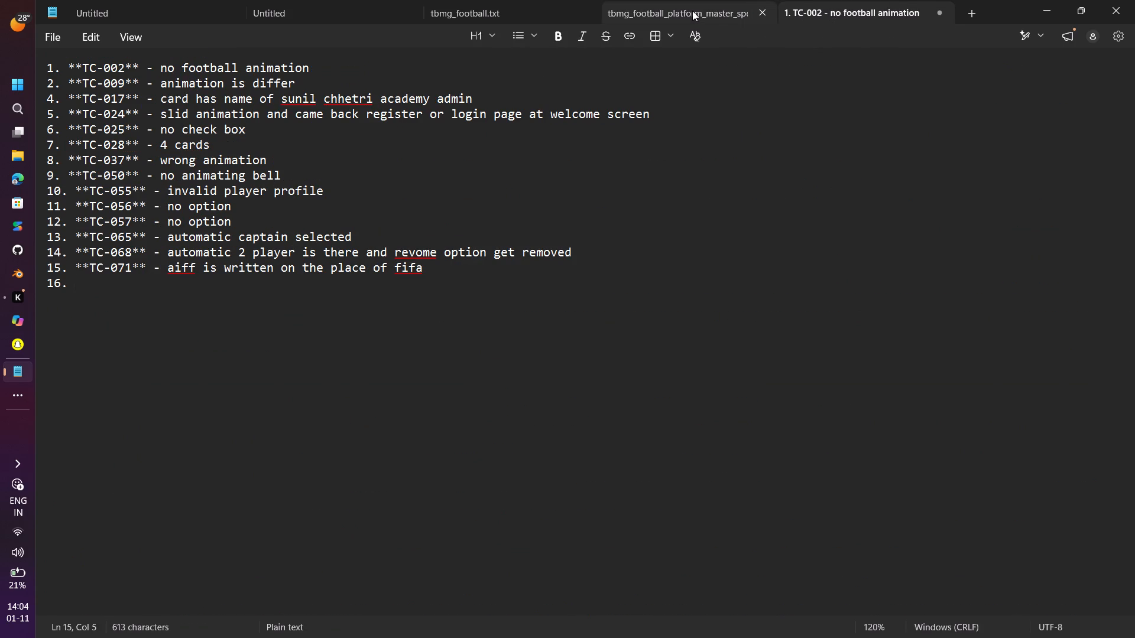
click(692, 11)
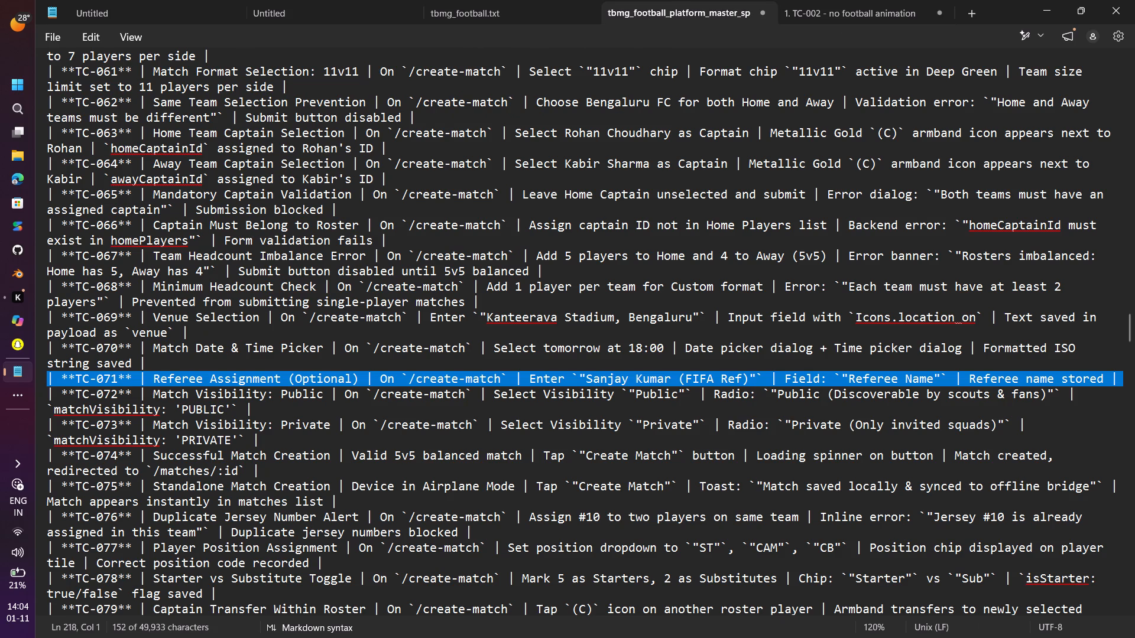
click(42, 398)
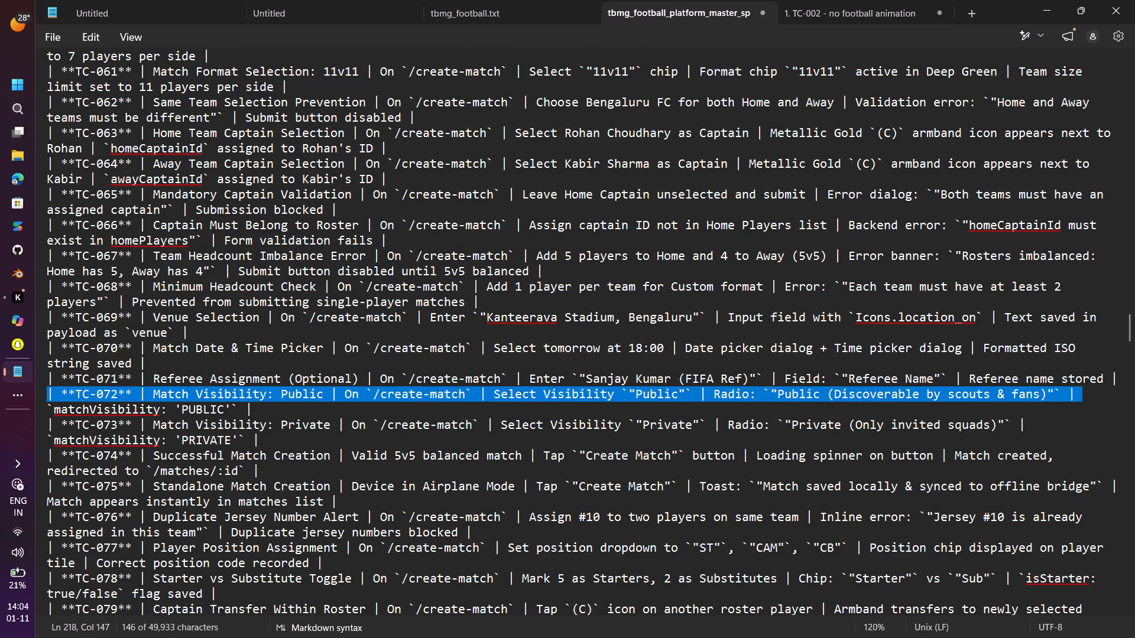
click(42, 427)
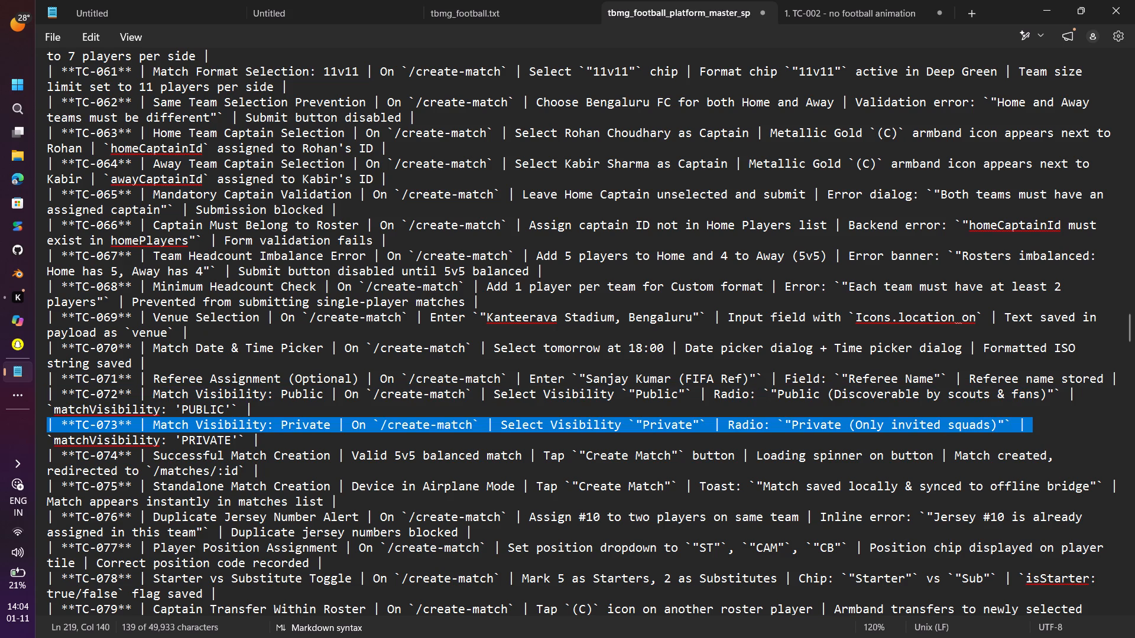
click(43, 453)
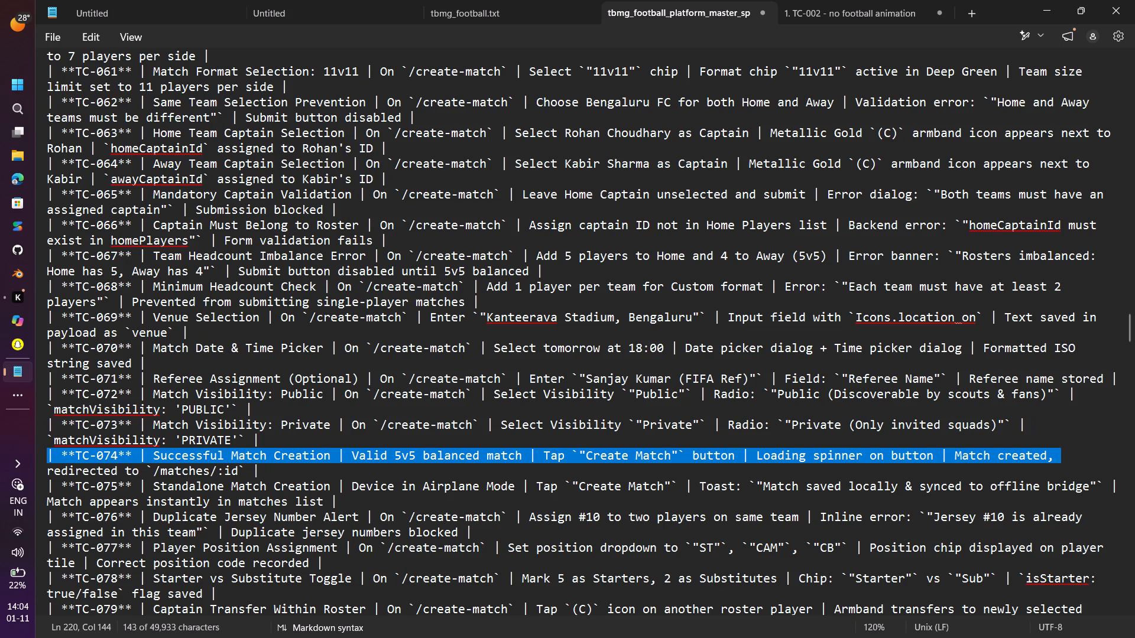
click(37, 487)
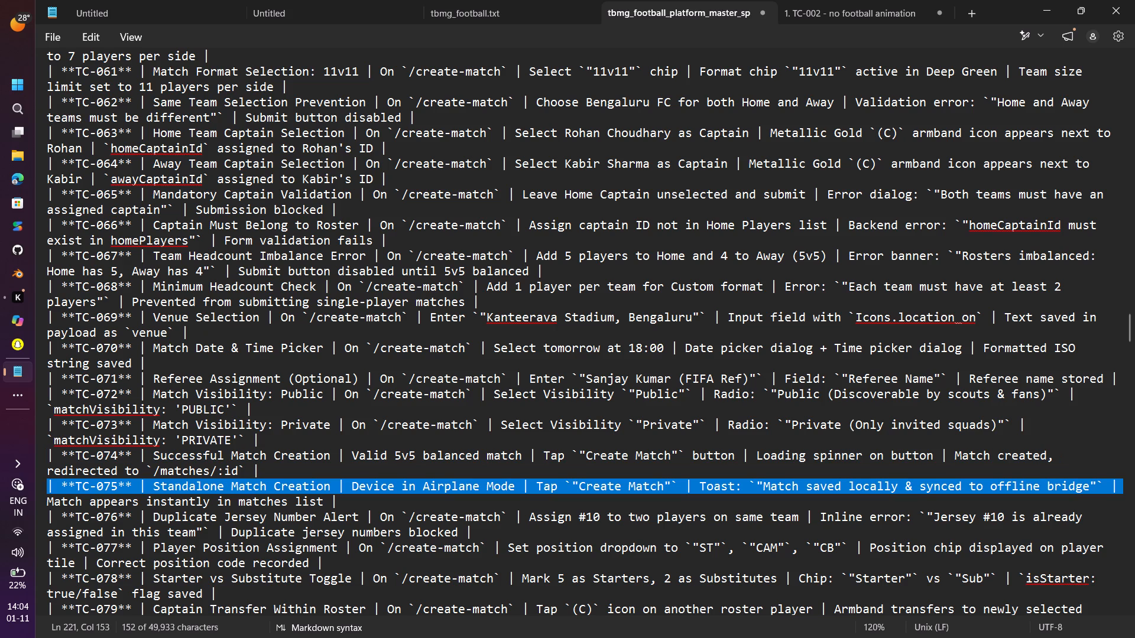
click(42, 519)
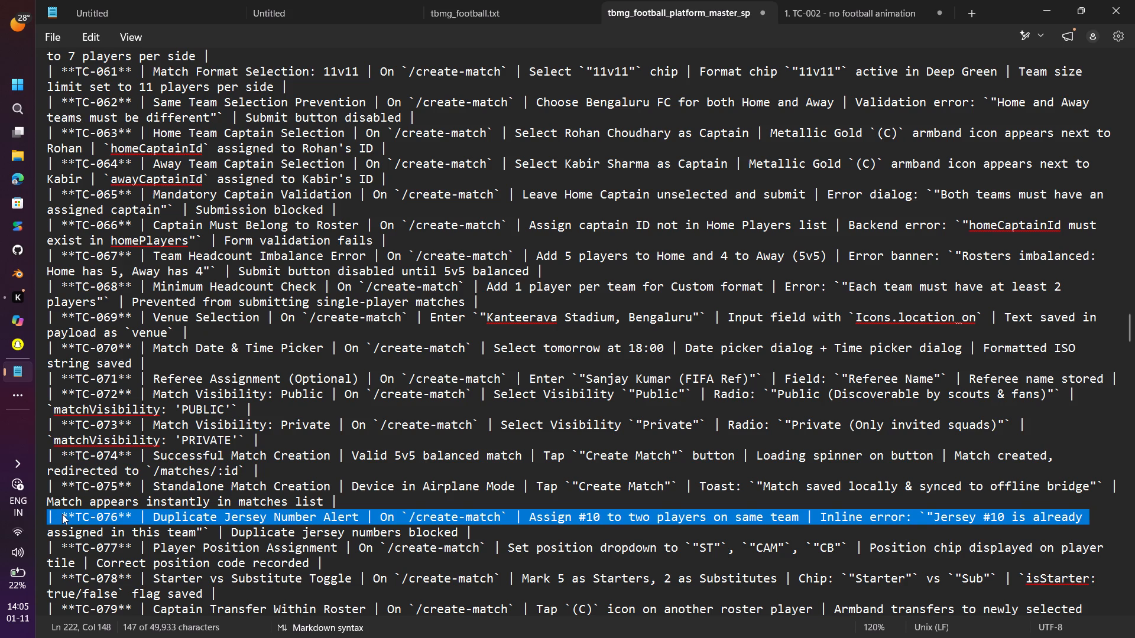
Copy the **TC-076** ID into item 16 with "- clicking on player is saying an error - try again" and start an empty item 17.
click(62, 514)
drag(62, 514, 122, 513)
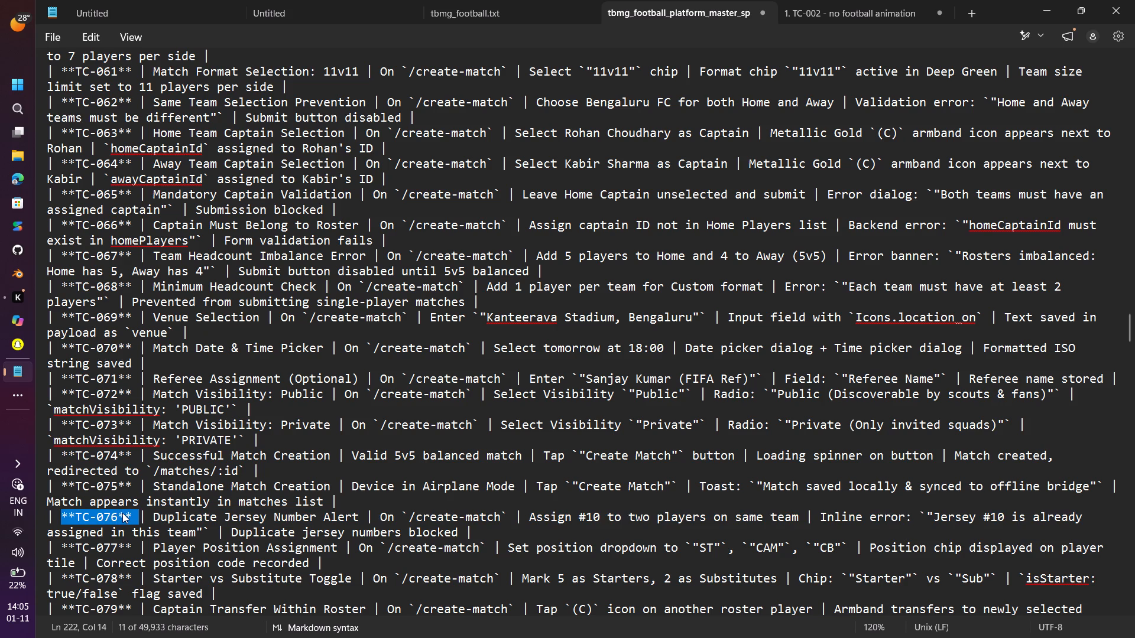
key(ctrl+c)
click(833, 12)
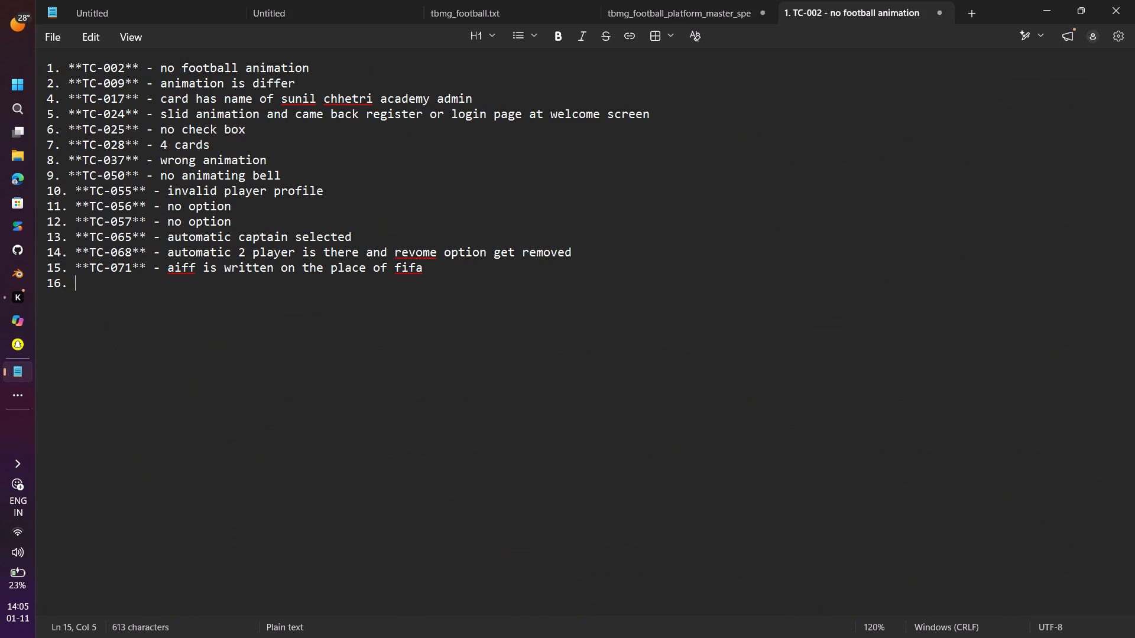
key(ctrl+v)
text(- clicking on player is saying an error)
key(space)
text(-)
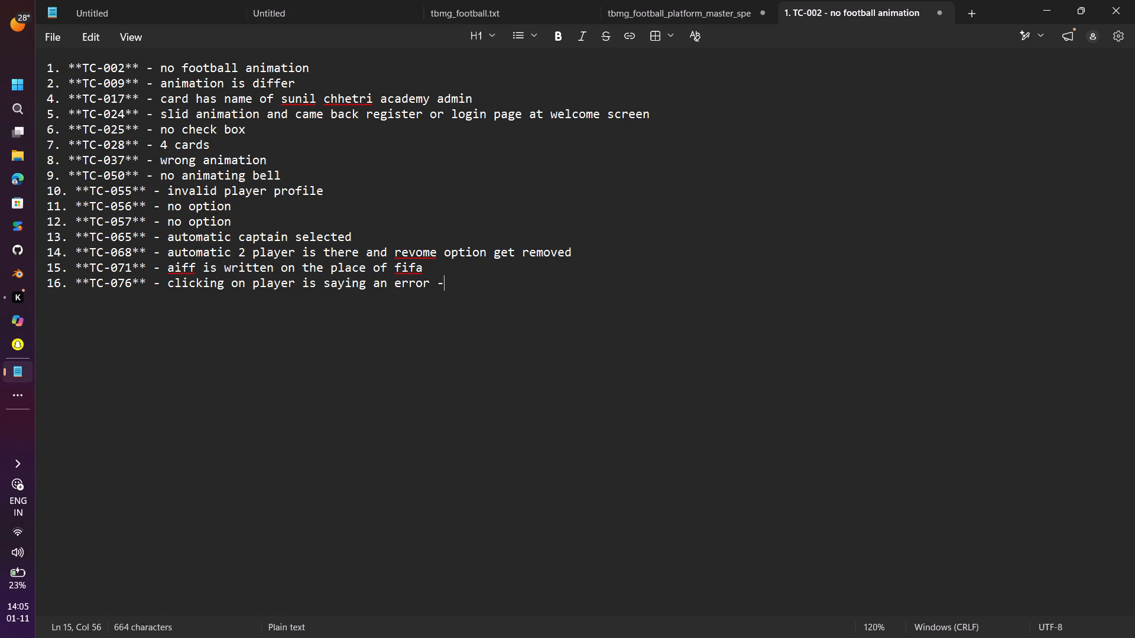
key(space)
text(ty)
key(BackSpace)
text(ry again)
key(Return)
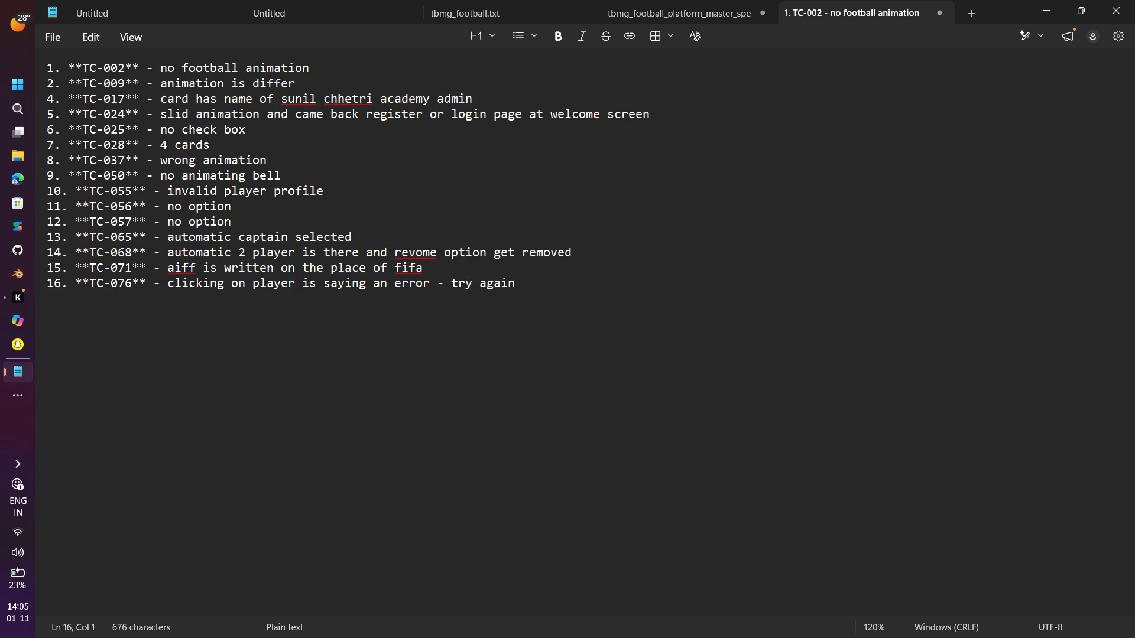
text(17.)
key(space)
Copy the player position assignment case's ID, **TC-077**, from the master specification into item 17 of the findings.
click(683, 1)
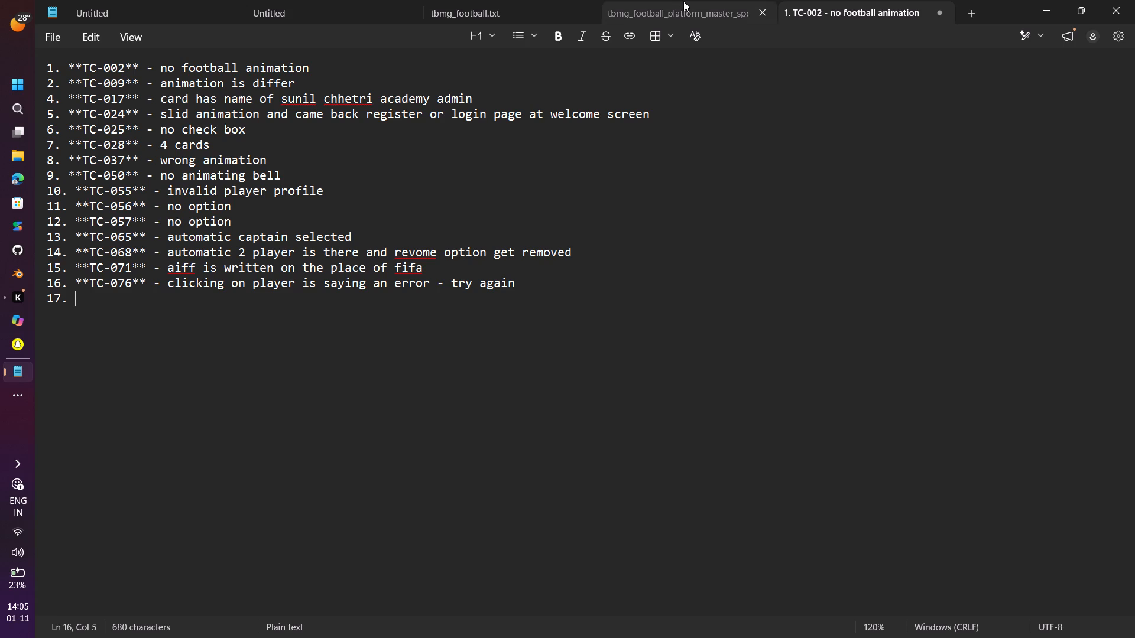
scroll(261, 459, down, 1)
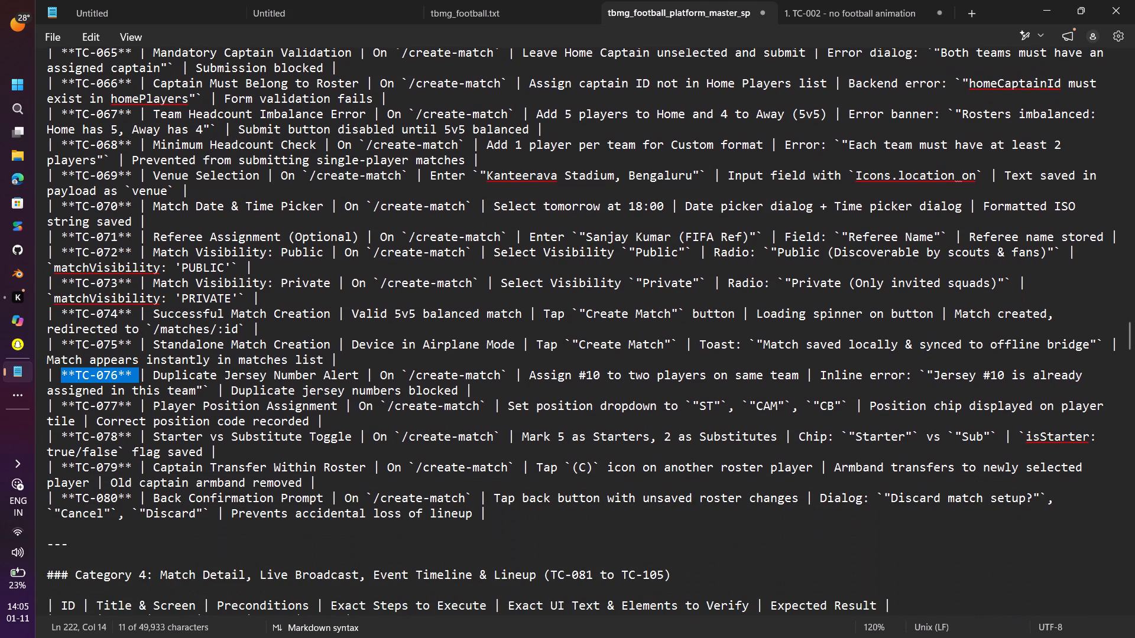
scroll(261, 459, down, 1)
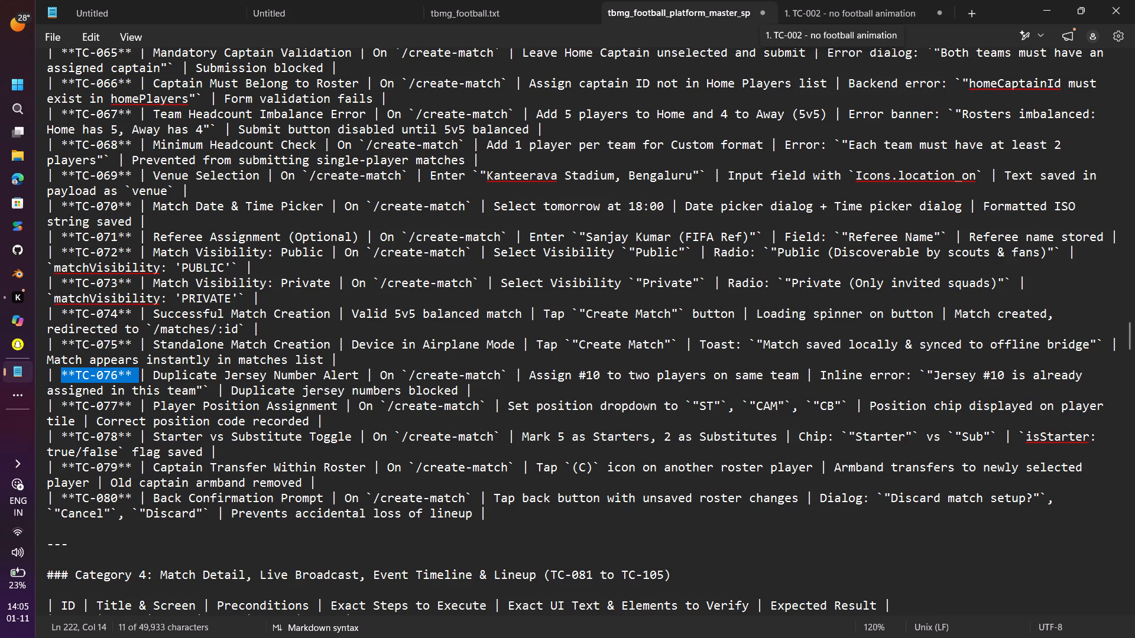
drag(59, 406, 118, 403)
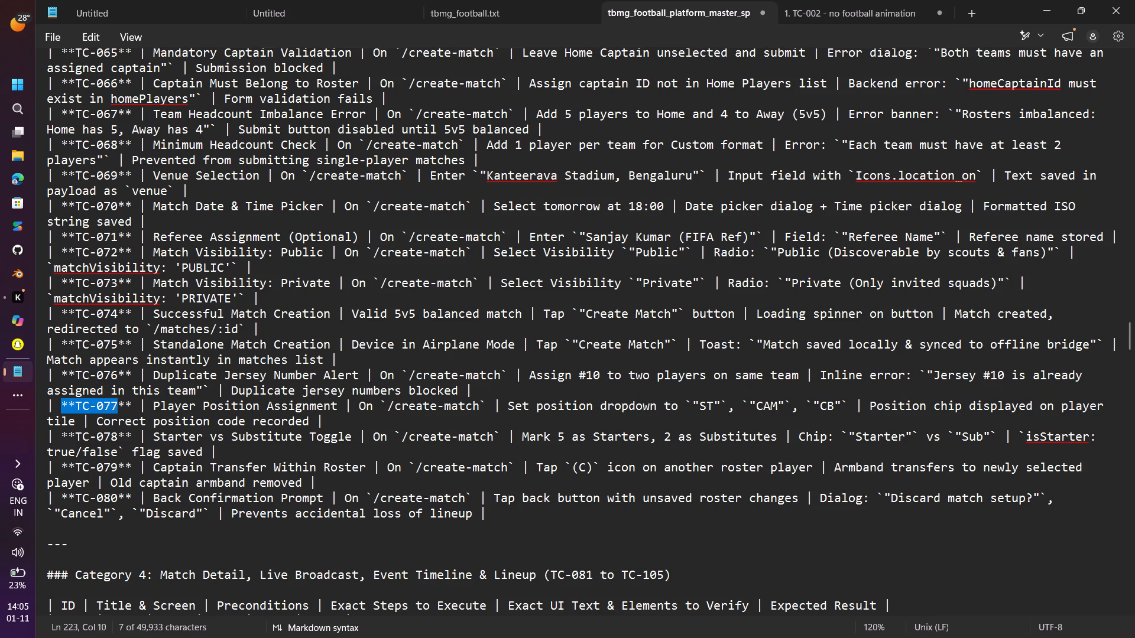
drag(118, 403, 134, 406)
key(ctrl+c)
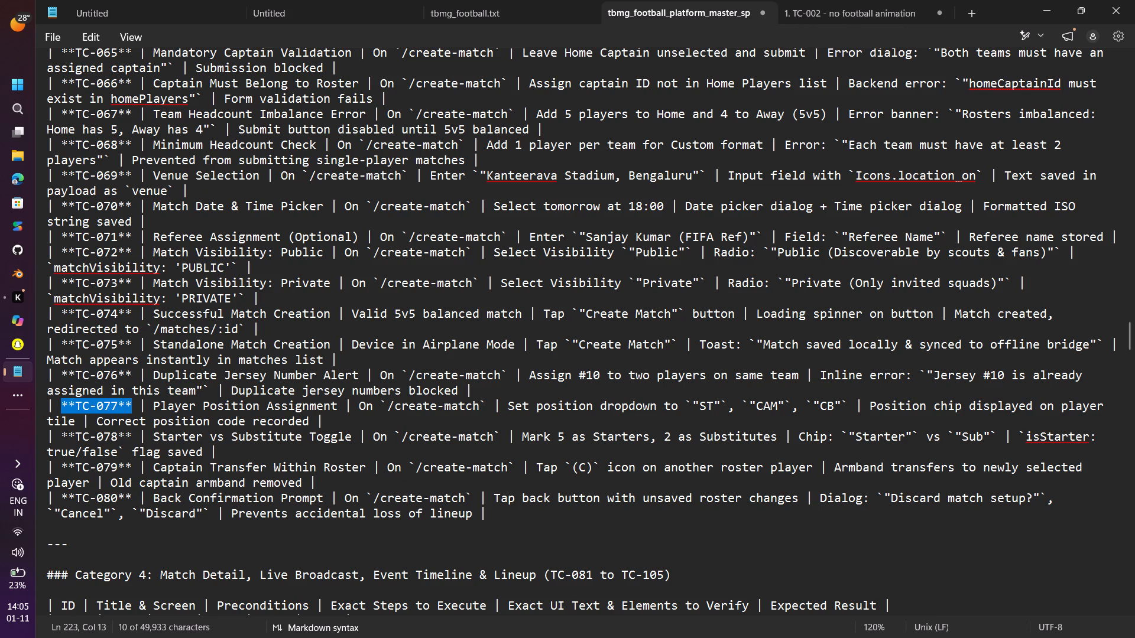
click(899, 10)
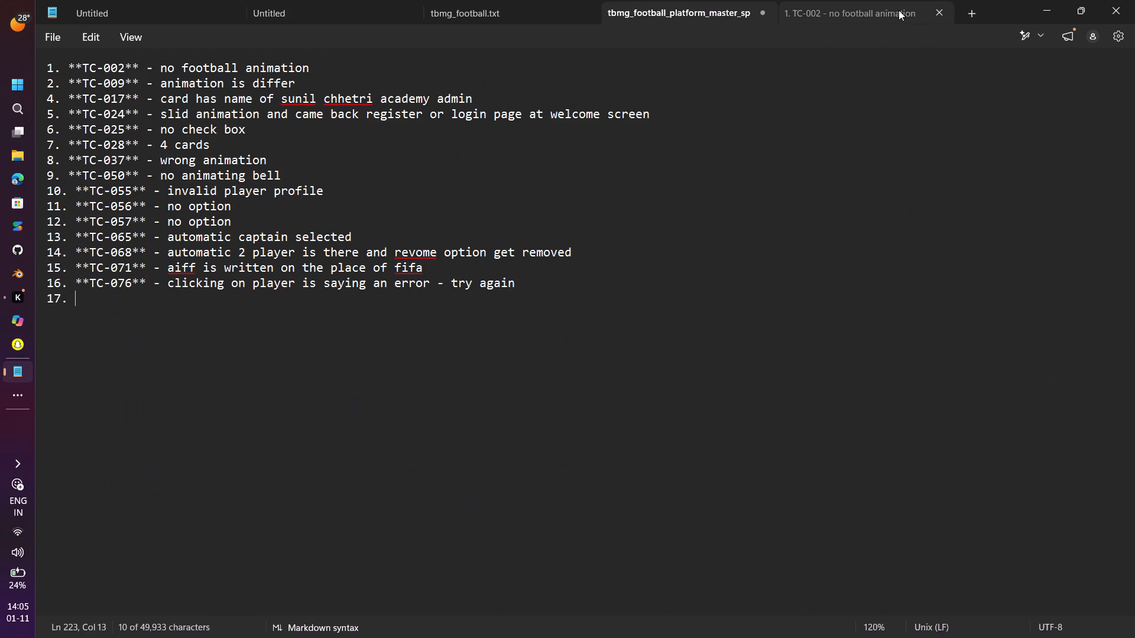
key(ctrl+v)
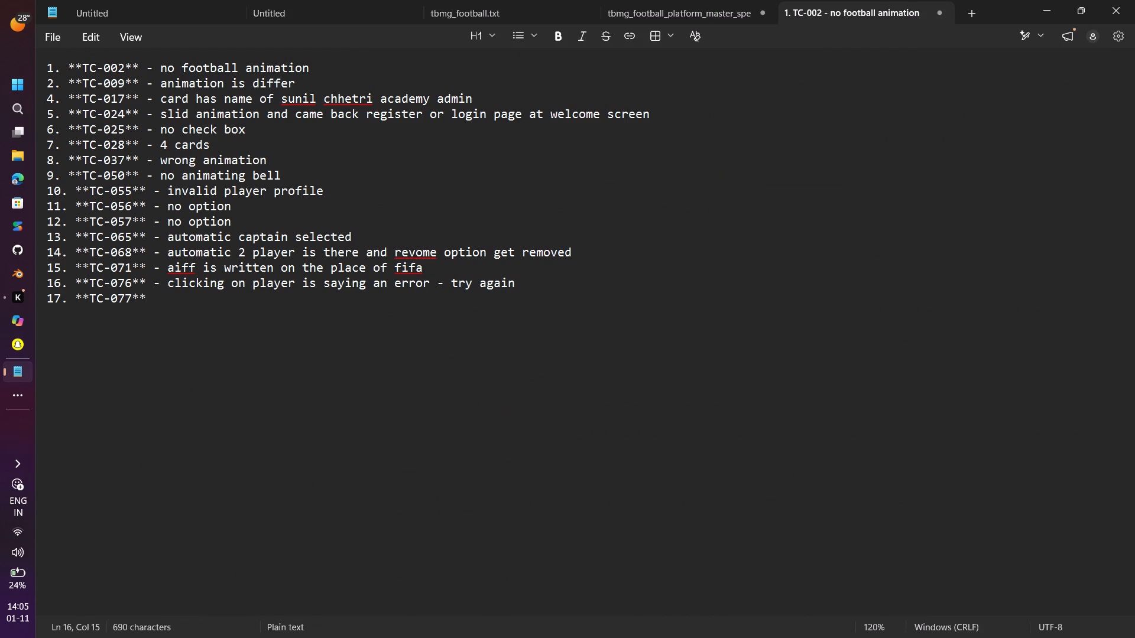
Complete item 17 with "- error - try again" and start an empty item 18.
key(space)
text(- w)
key(BackSpace)
text(error)
key(space)
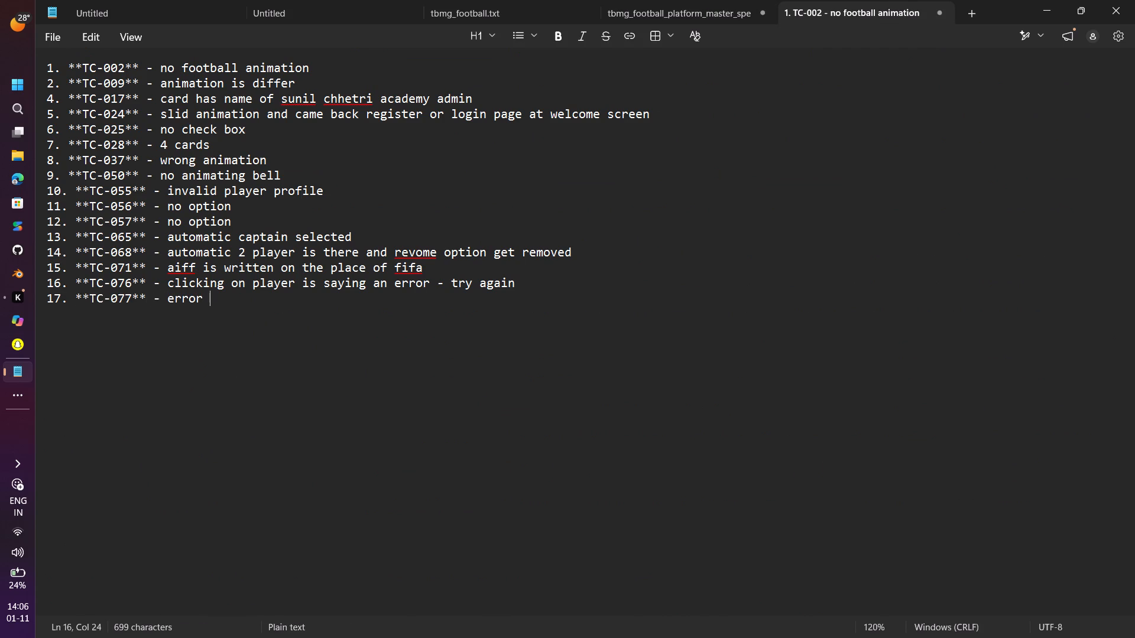
text(- tr)
key(u)
key(BackSpace)
key(y)
key(space)
text(again)
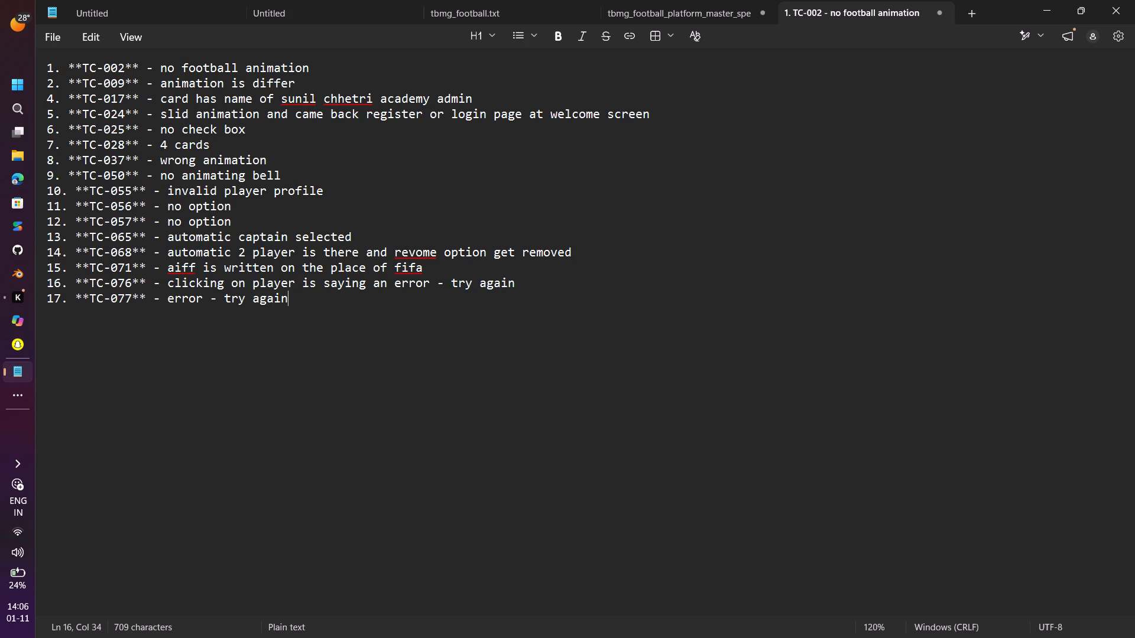
key(Return)
text(18.)
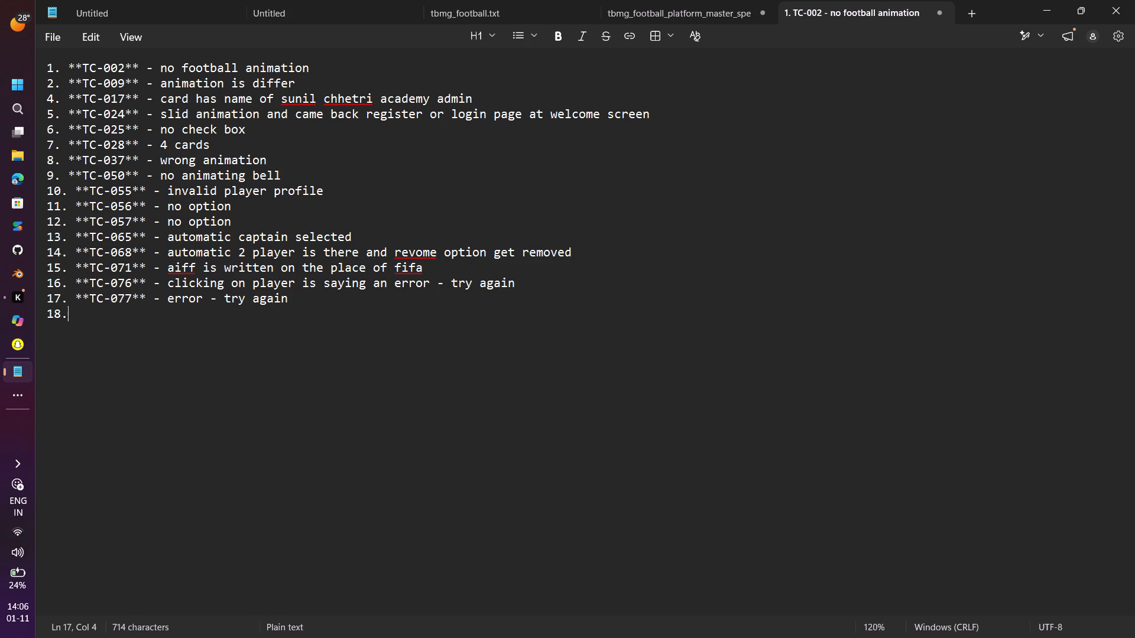
key(space)
Return to the master specification and go to the TC-078 Starter vs Substitute Toggle row.
click(716, 6)
click(42, 438)
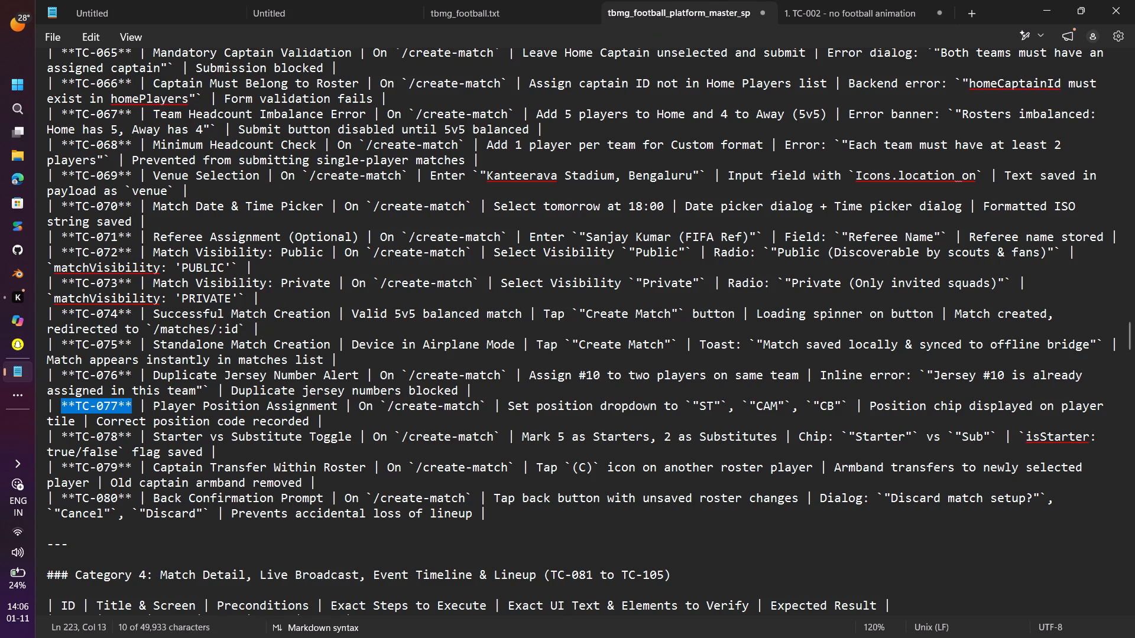
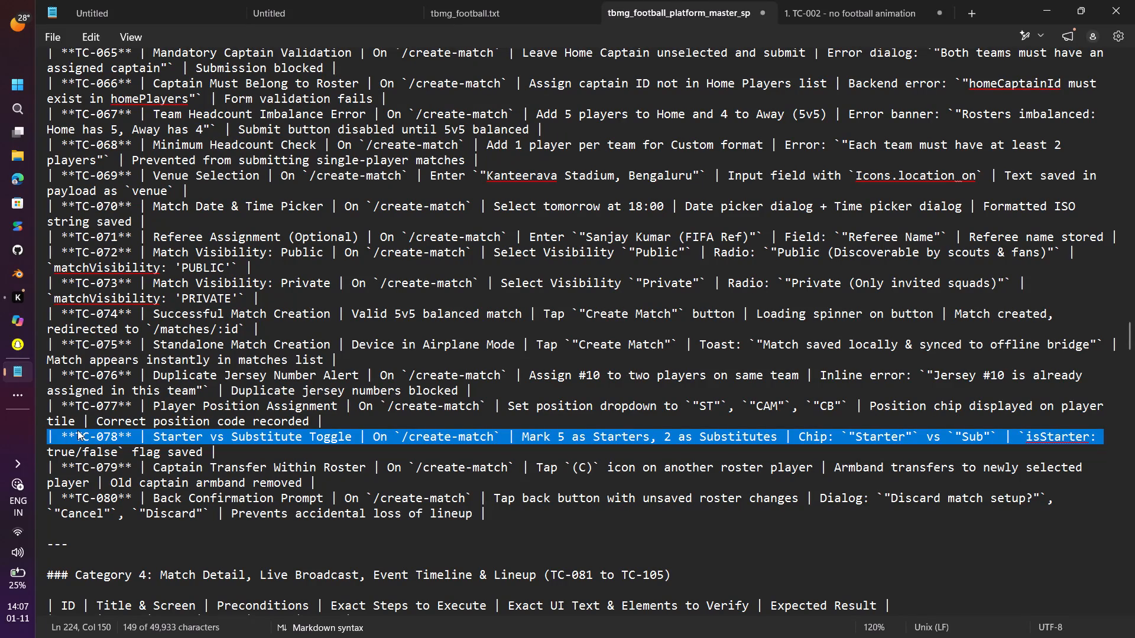
Copy the **TC-078** ID from the master specification into item 18 of the findings, add "- no option", and start a new line.
click(60, 433)
drag(60, 433, 109, 427)
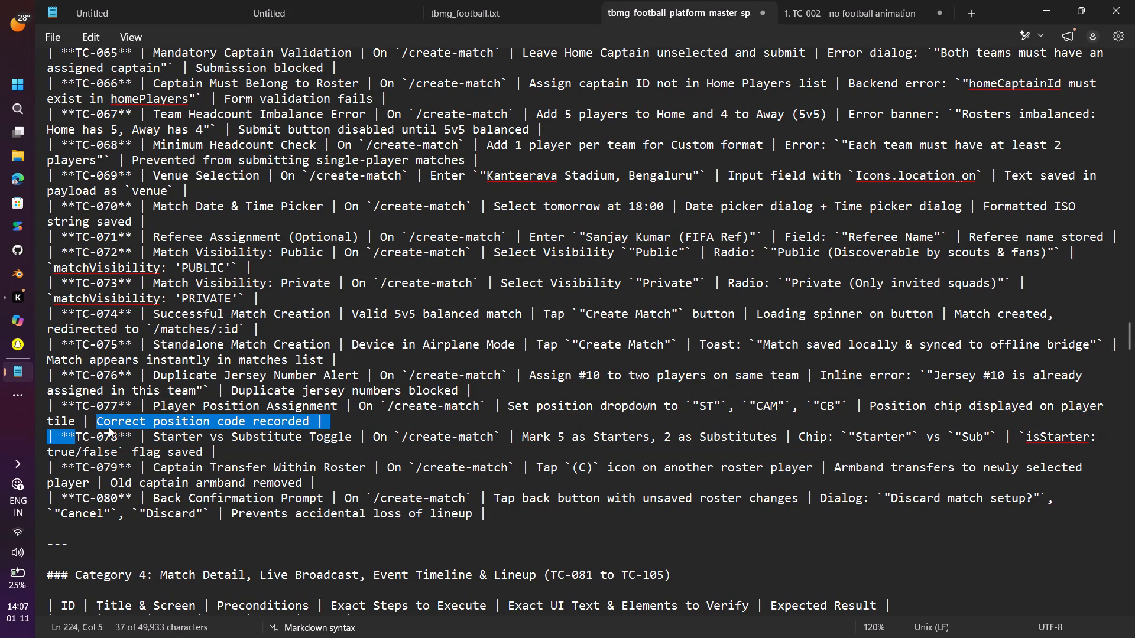
drag(109, 427, 127, 434)
key(ctrl+c)
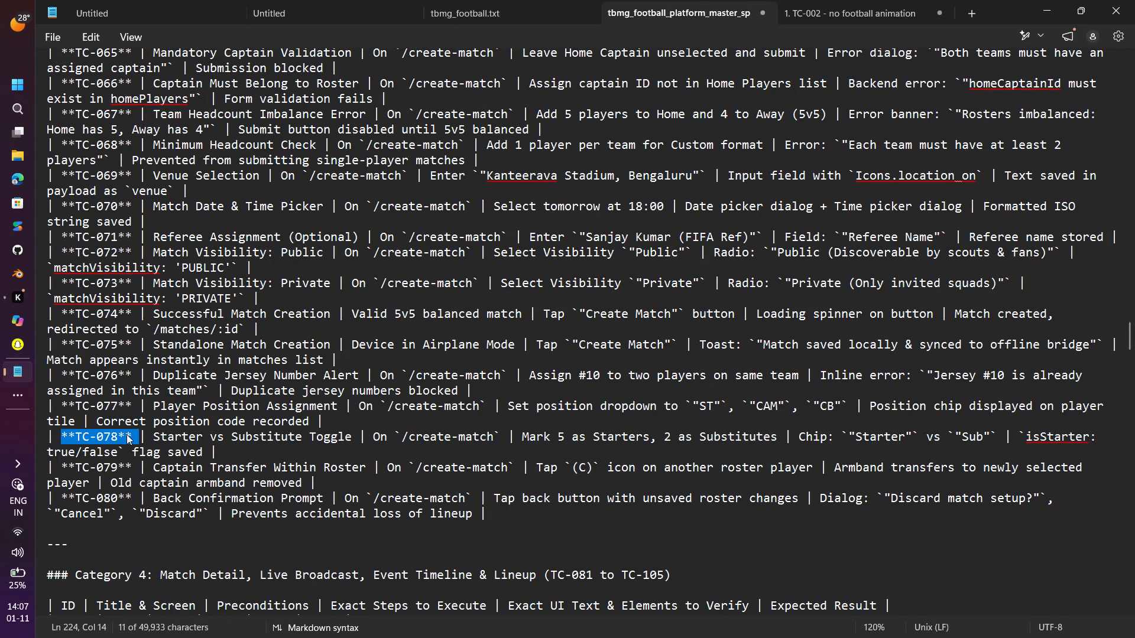
click(813, 0)
click(817, 9)
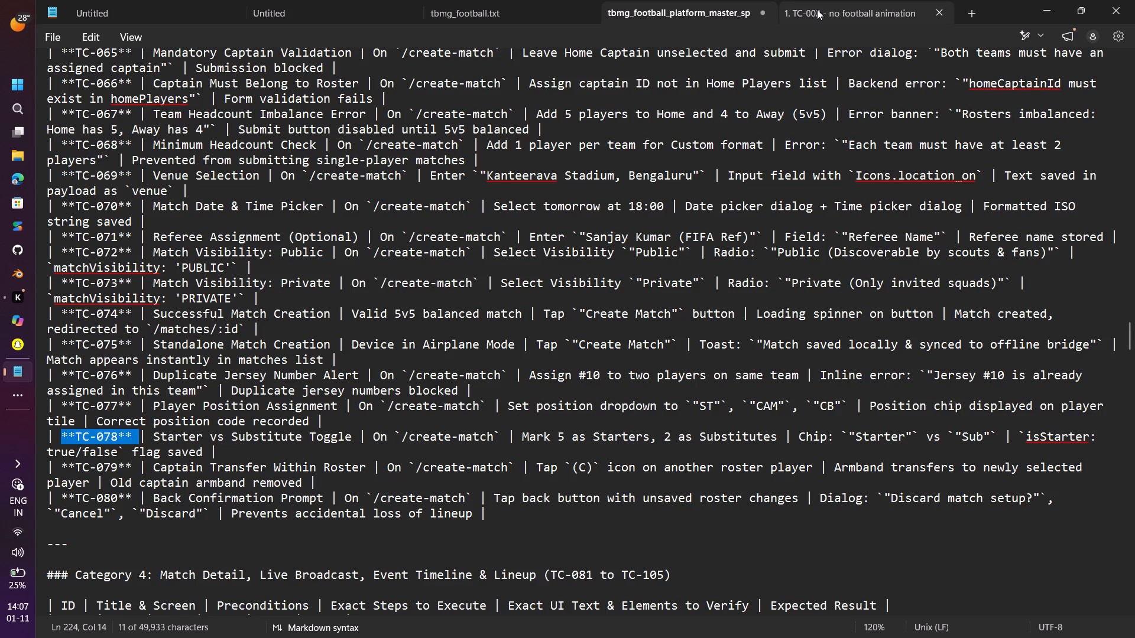
key(ctrl+v)
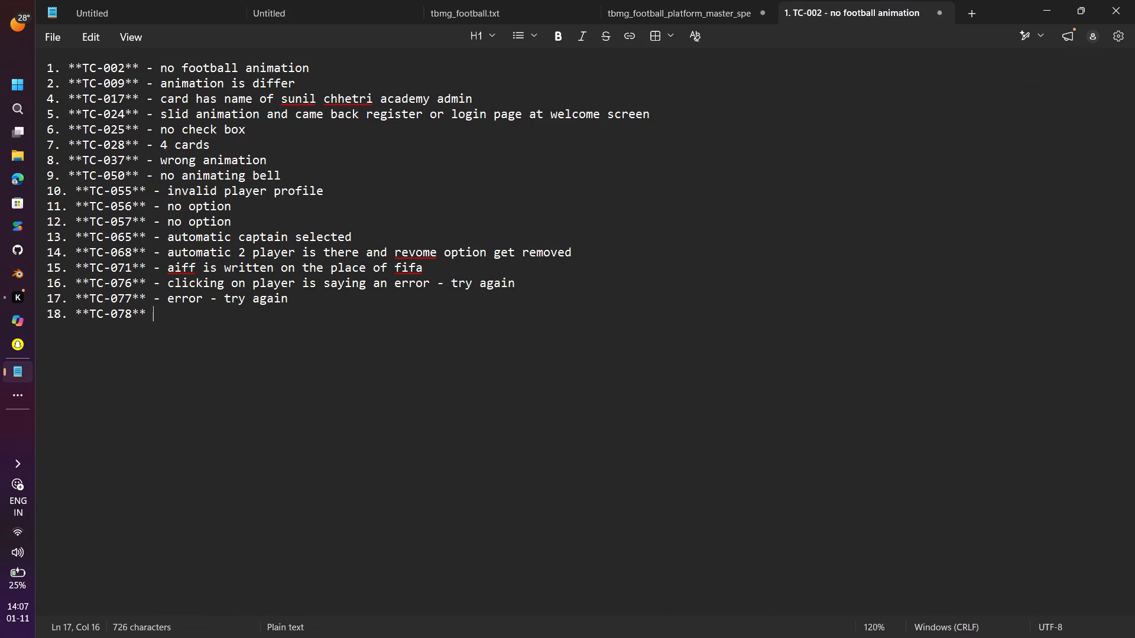
text(- no option)
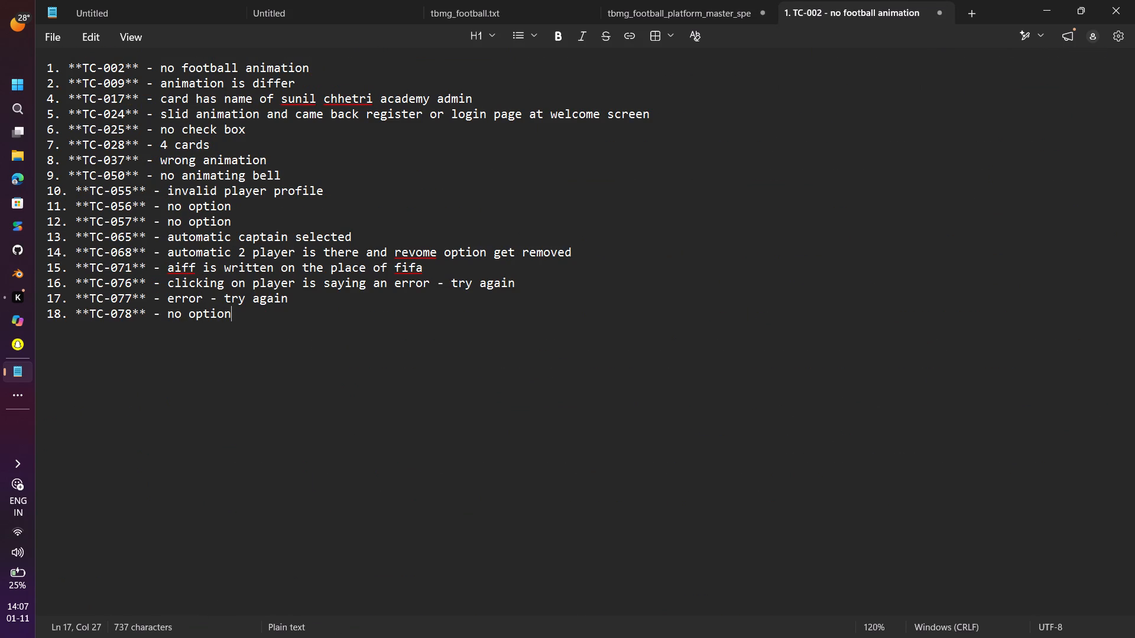
key(Return)
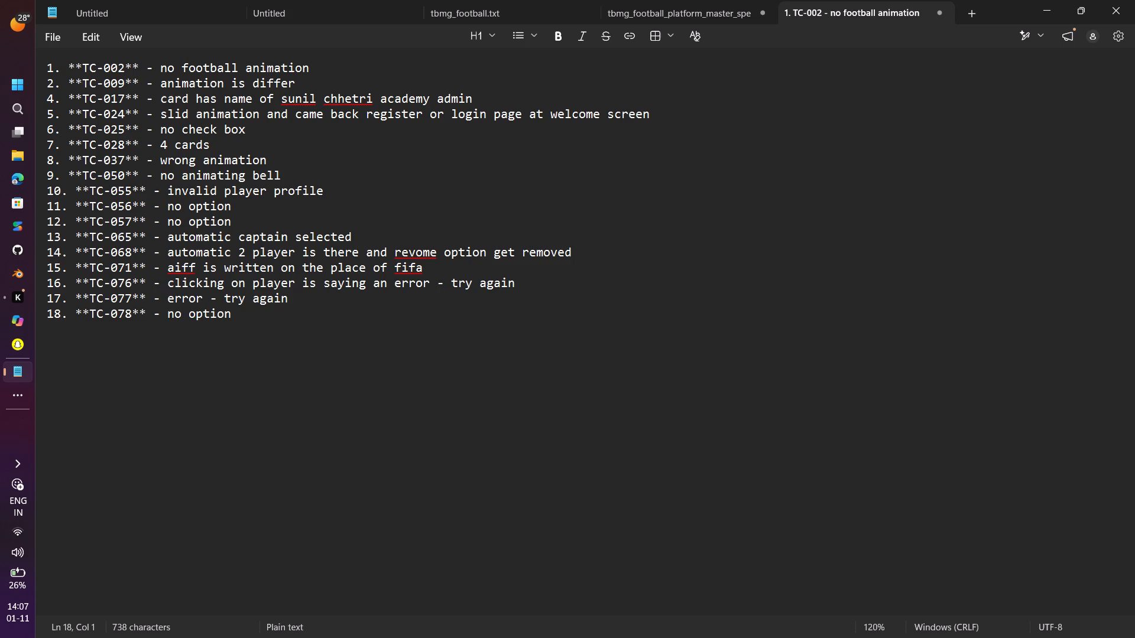
Return to the master specification and go to the Category 4 match detail cases beginning with TC-081.
click(664, 11)
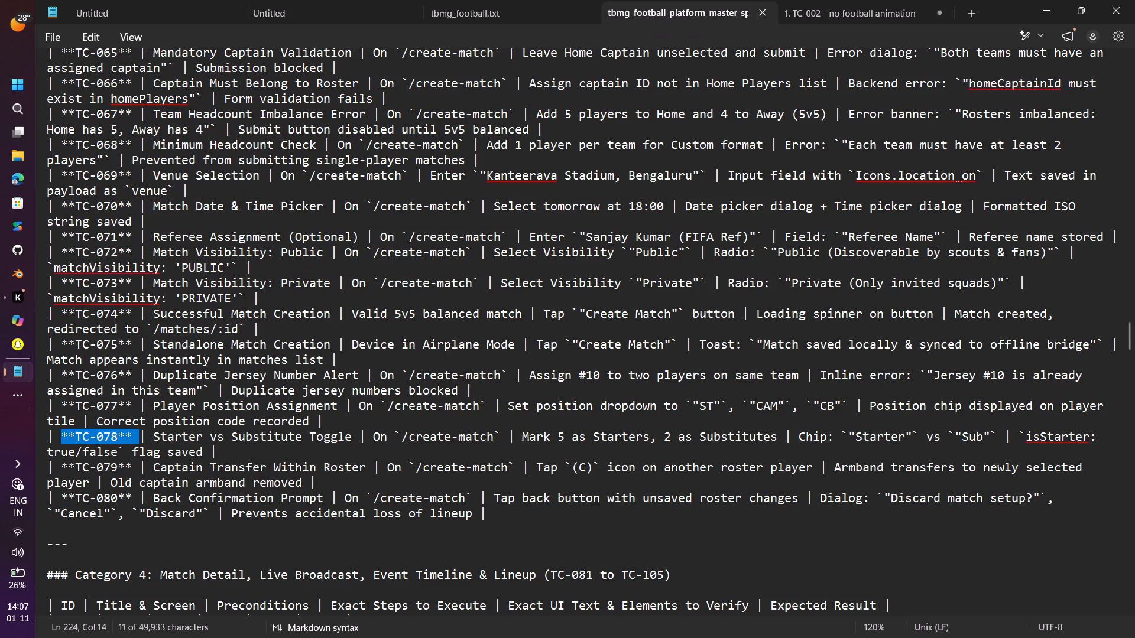
scroll(238, 451, down, 1)
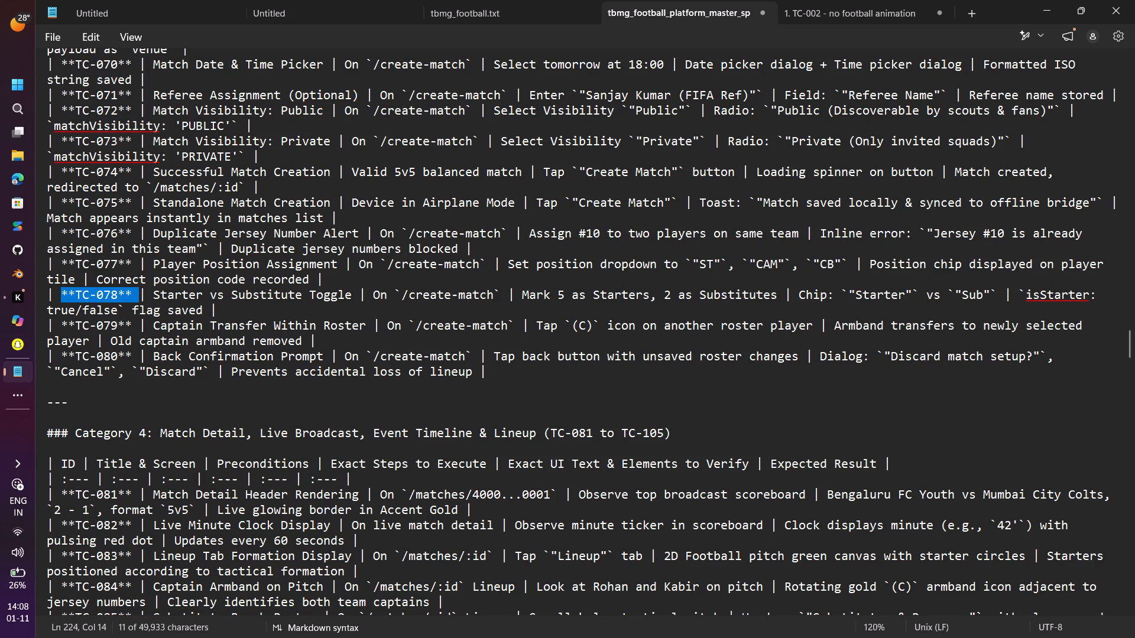
scroll(186, 390, down, 2)
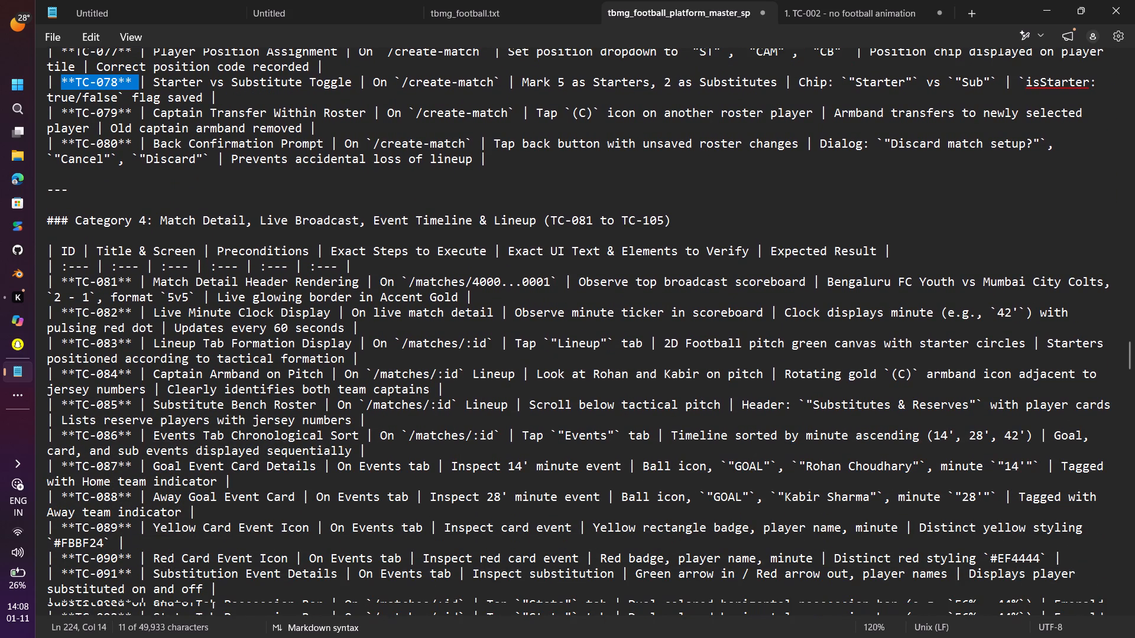
scroll(153, 235, down, 2)
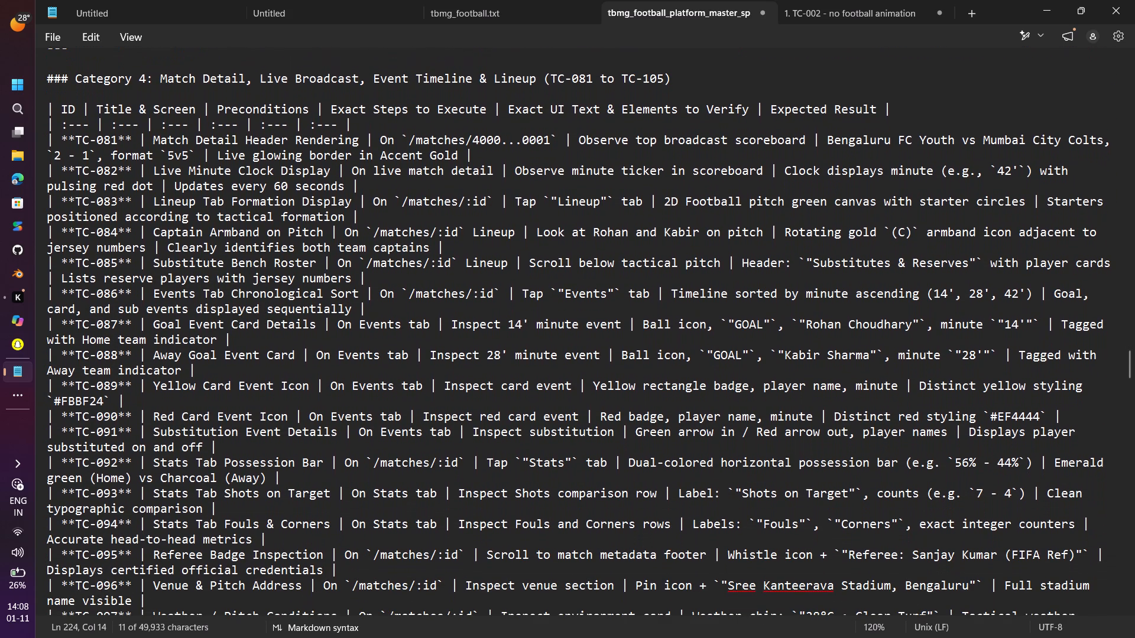
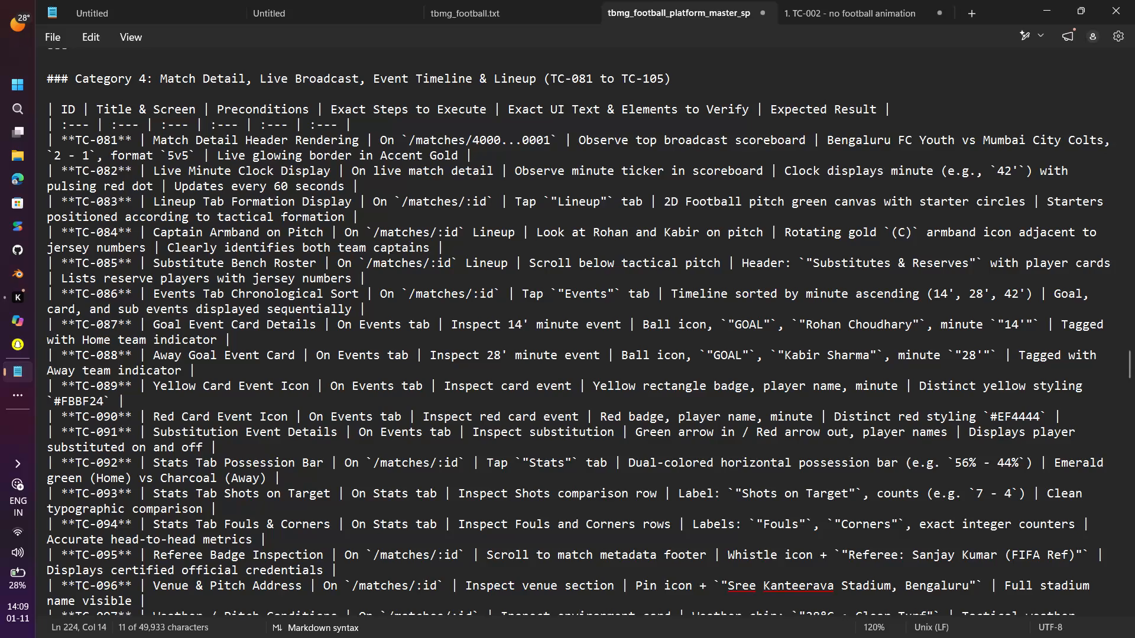
Select the first line of the **TC-081** Match Detail Header Rendering case in the master specification.
click(44, 139)
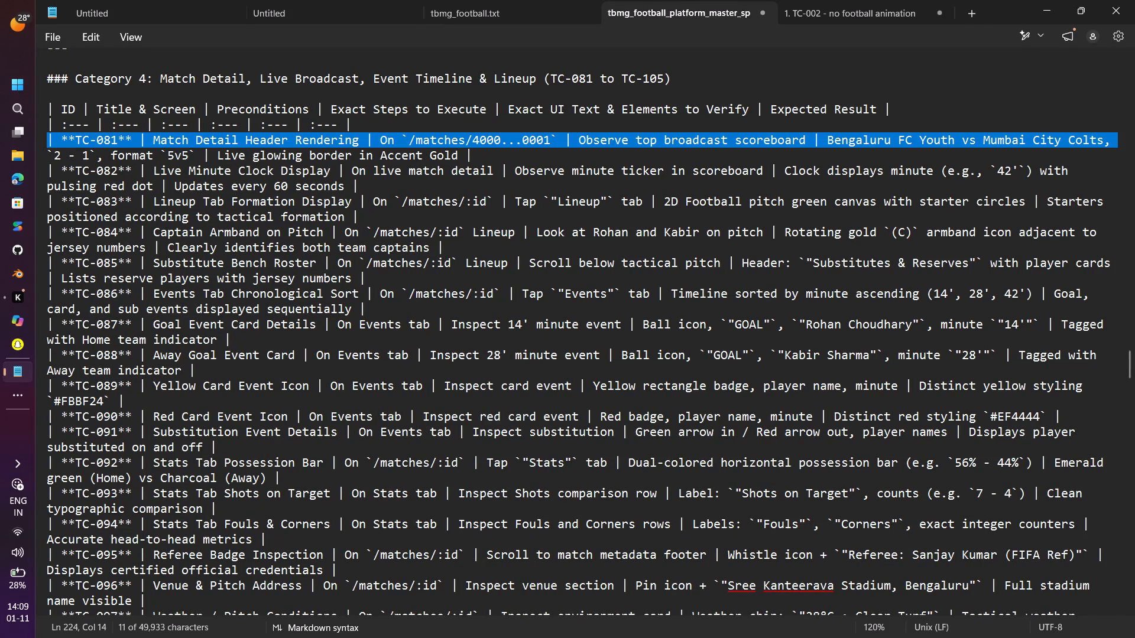